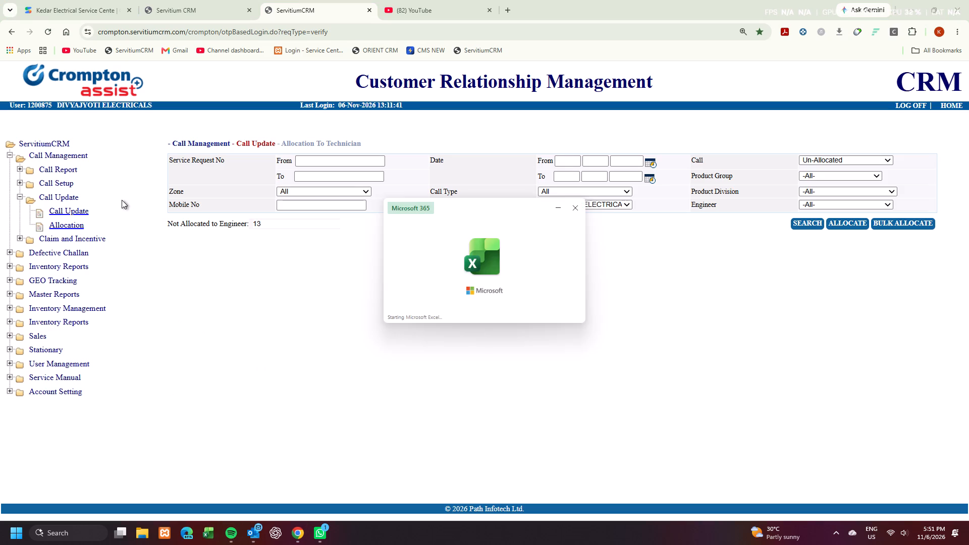
Create a new blank workbook.
{"action": "left_click", "coordinate": [80, 111]}
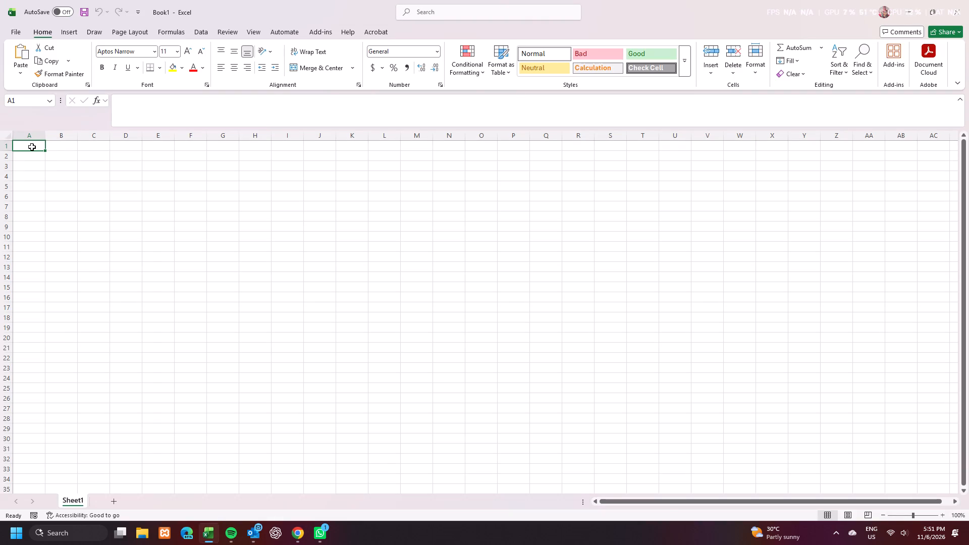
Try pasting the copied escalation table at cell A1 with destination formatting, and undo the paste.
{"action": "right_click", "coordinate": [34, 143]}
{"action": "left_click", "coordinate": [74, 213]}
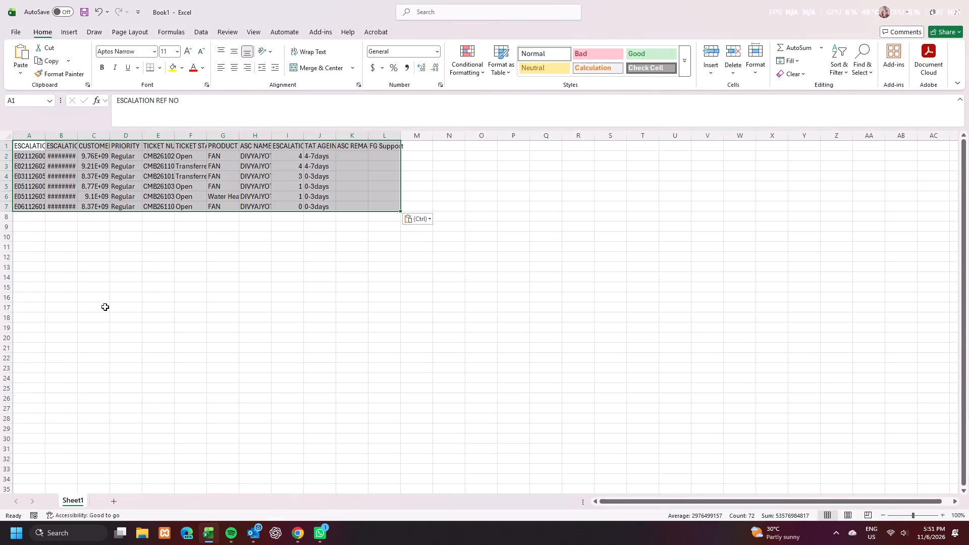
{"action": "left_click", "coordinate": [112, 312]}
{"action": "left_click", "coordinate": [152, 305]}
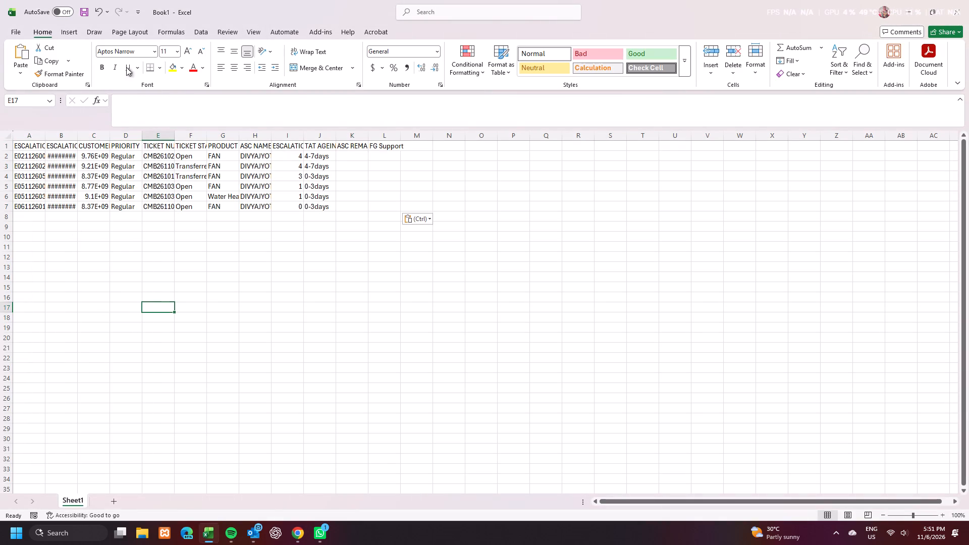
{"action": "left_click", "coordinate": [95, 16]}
Bring up the paste options for cell A1 to insert the copied escalation table again.
{"action": "right_click", "coordinate": [30, 146]}
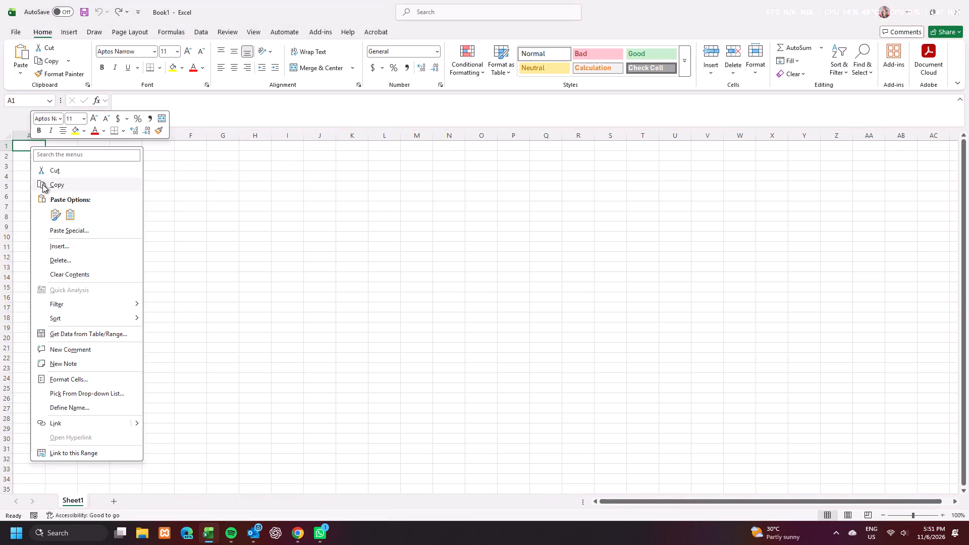
Paste the copied escalation data into the empty sheet starting at cell A1, matching the destination formatting.
{"action": "left_click", "coordinate": [66, 214]}
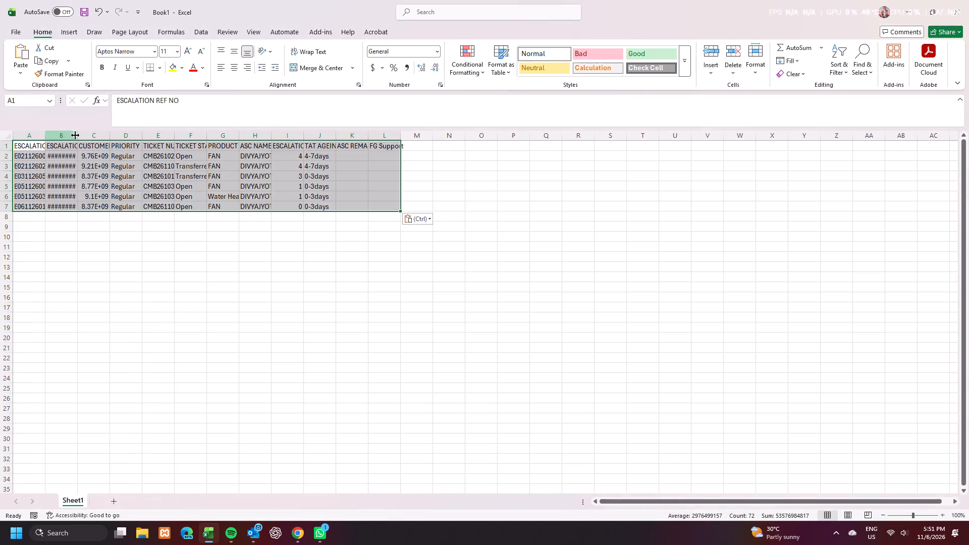
Widen the Escalation Ref No, Escalation Date, Customer Contact No and Ticket Number columns so their contents are readable.
{"action": "left_click_drag", "start_coordinate": [80, 133], "coordinate": [109, 140]}
{"action": "left_click_drag", "start_coordinate": [44, 135], "coordinate": [69, 139]}
{"action": "left_click_drag", "start_coordinate": [227, 137], "coordinate": [274, 140]}
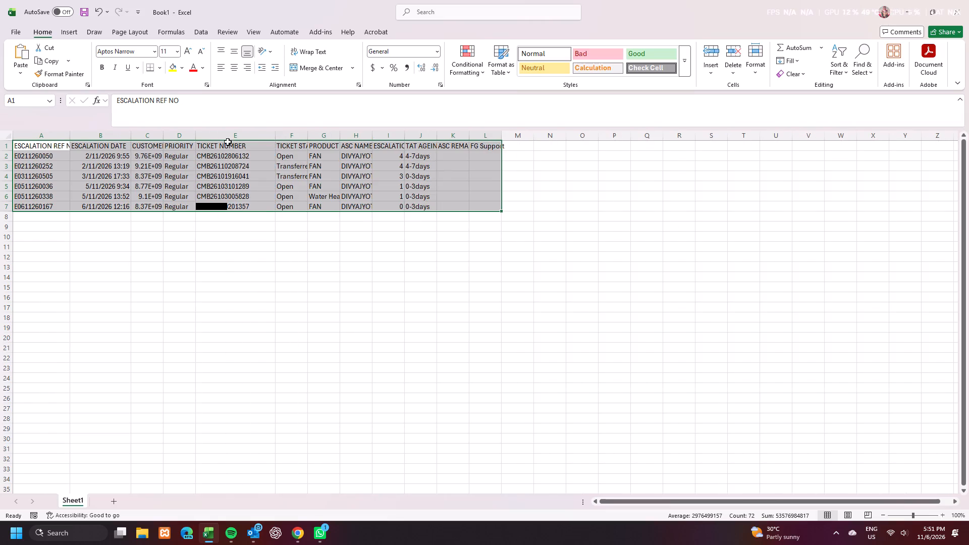
{"action": "left_click_drag", "start_coordinate": [164, 135], "coordinate": [202, 138]}
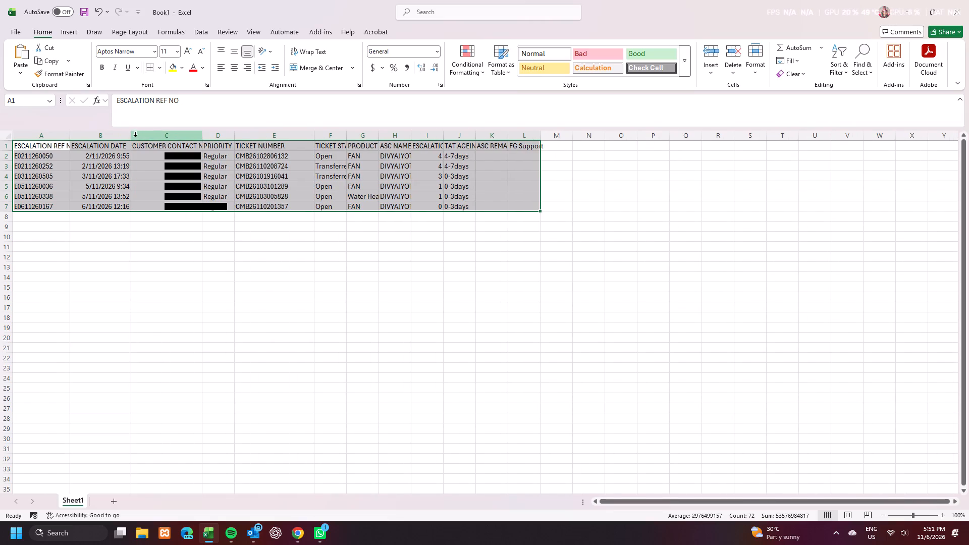
{"action": "left_click_drag", "start_coordinate": [129, 134], "coordinate": [169, 136]}
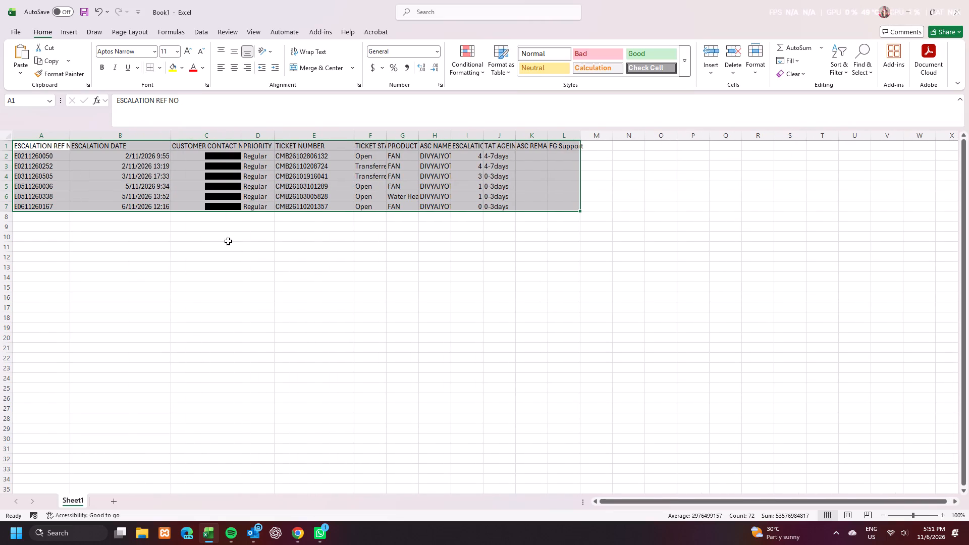
Centre the contents of the pasted table horizontally and align them to the middle vertically.
{"action": "left_click", "coordinate": [235, 68]}
{"action": "left_click", "coordinate": [237, 49]}
Apply medium-weight solid outline and inside borders to the whole pasted table through the Format Cells border settings.
{"action": "left_click", "coordinate": [160, 72]}
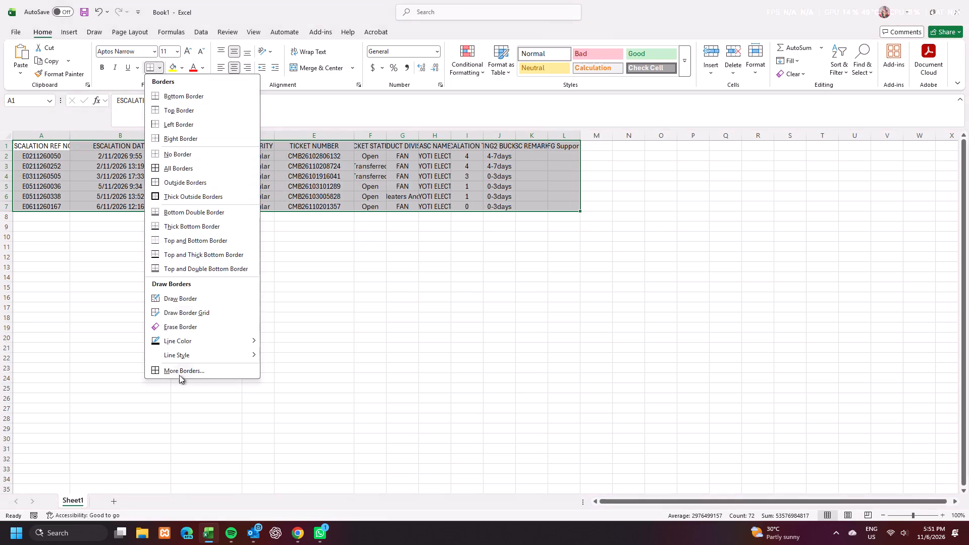
{"action": "left_click", "coordinate": [194, 370]}
{"action": "left_click", "coordinate": [419, 214]}
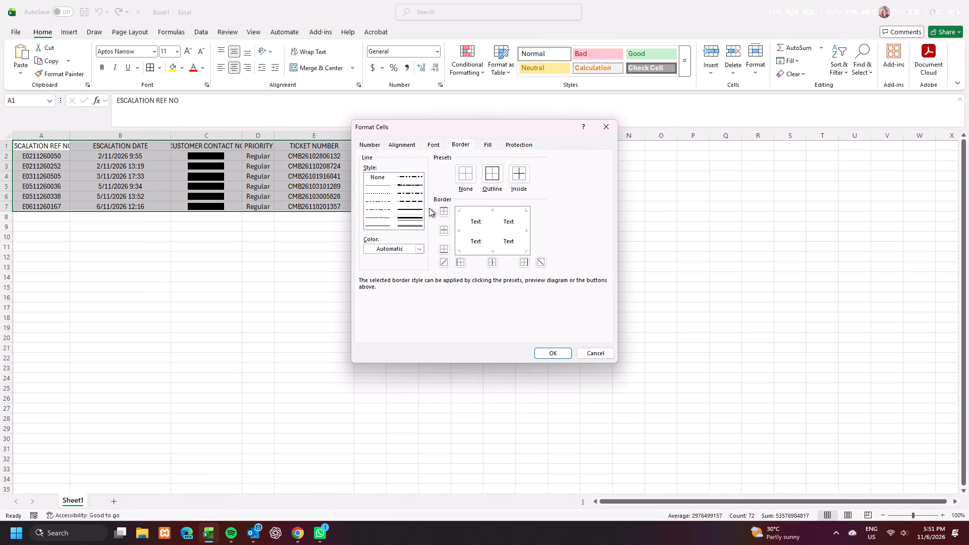
{"action": "left_click", "coordinate": [489, 173]}
{"action": "left_click", "coordinate": [515, 172]}
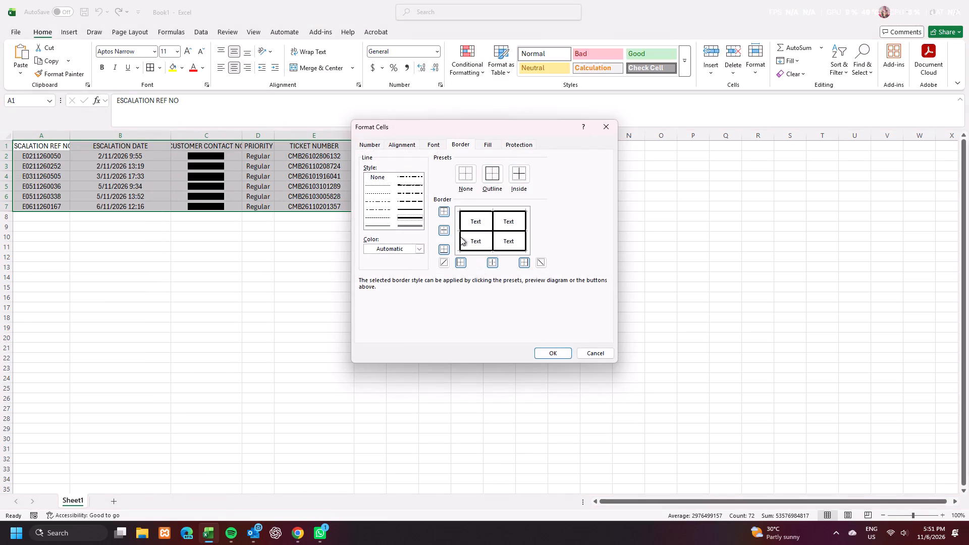
{"action": "left_click", "coordinate": [412, 208]}
{"action": "left_click", "coordinate": [488, 176]}
{"action": "left_click", "coordinate": [516, 170]}
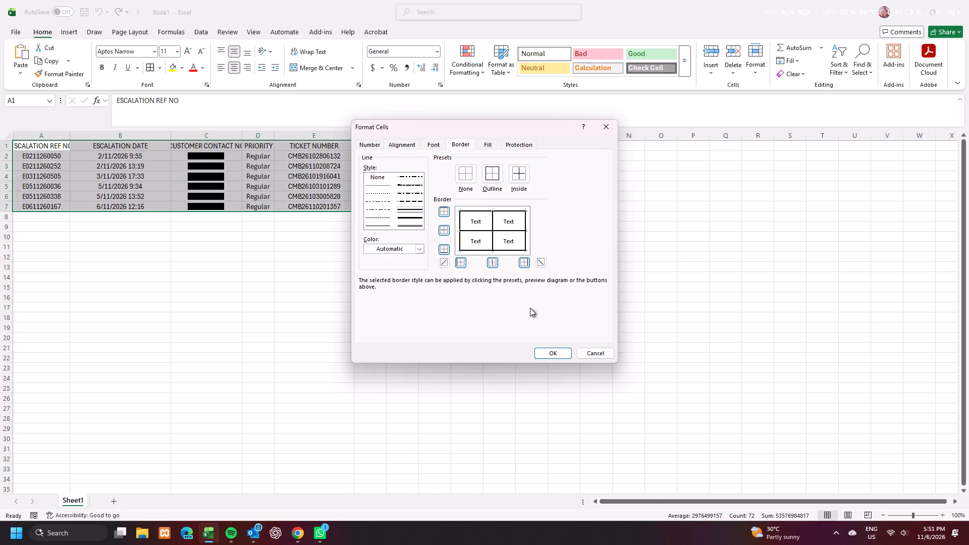
{"action": "left_click", "coordinate": [554, 353]}
{"action": "left_click", "coordinate": [372, 349]}
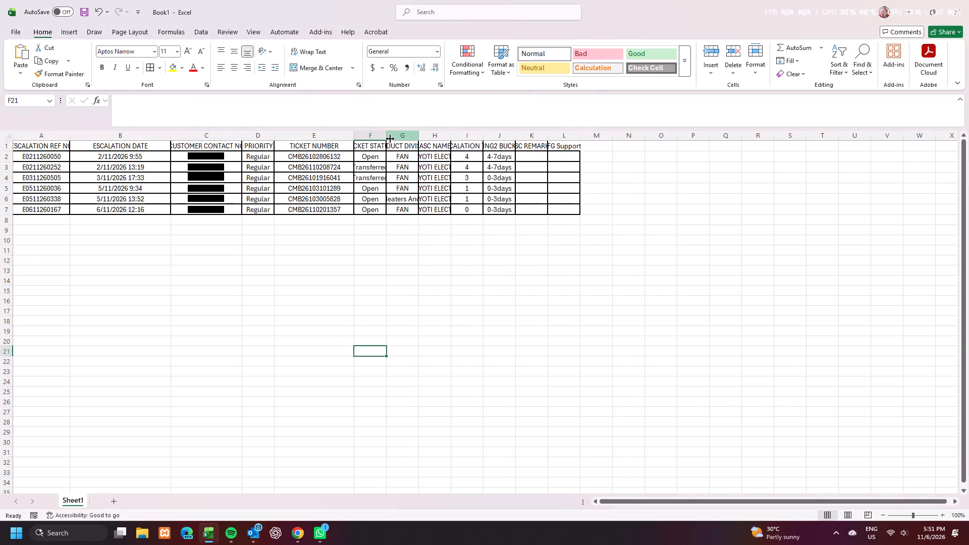
Widen the Ticket Status, TAT Ageing2 Bucket Field, ASC Remarks and FG Support columns to fit their headers with room for remarks.
{"action": "left_click_drag", "start_coordinate": [390, 139], "coordinate": [452, 151]}
{"action": "left_click", "coordinate": [429, 229]}
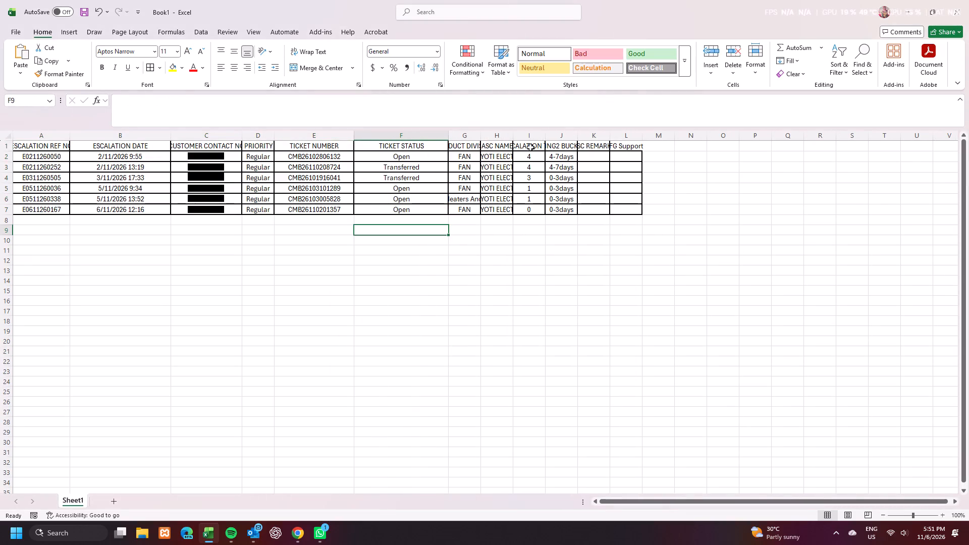
{"action": "left_click_drag", "start_coordinate": [579, 134], "coordinate": [620, 134]}
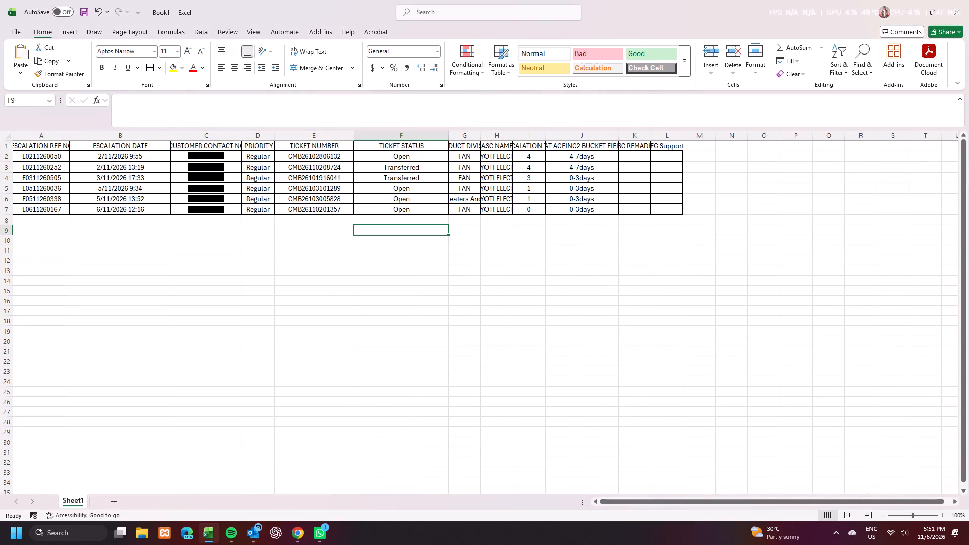
{"action": "left_click_drag", "start_coordinate": [650, 132], "coordinate": [746, 140]}
{"action": "left_click_drag", "start_coordinate": [782, 136], "coordinate": [801, 144]}
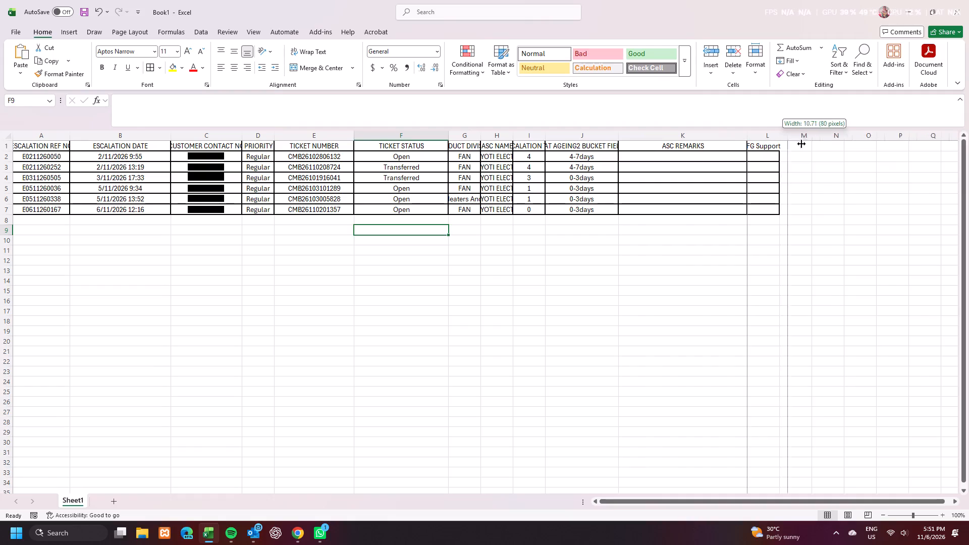
{"action": "left_click_drag", "start_coordinate": [801, 144], "coordinate": [809, 144]}
{"action": "left_click_drag", "start_coordinate": [618, 135], "coordinate": [685, 156]}
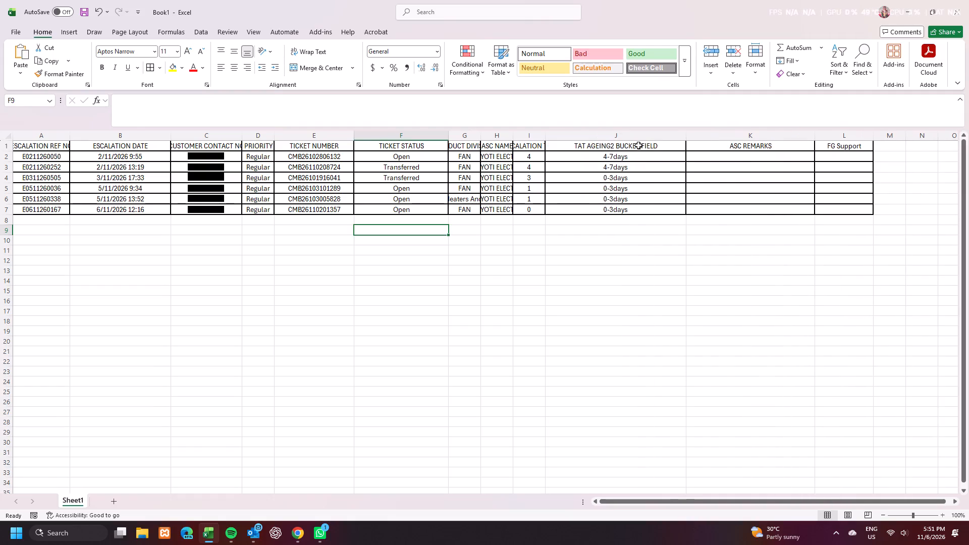
{"action": "left_click", "coordinate": [638, 145]}
Widen the ASC Name, Product Division, Priority, Customer Contact No and Escalation Ref No columns to fit their full text.
{"action": "left_click_drag", "start_coordinate": [513, 135], "coordinate": [609, 140]}
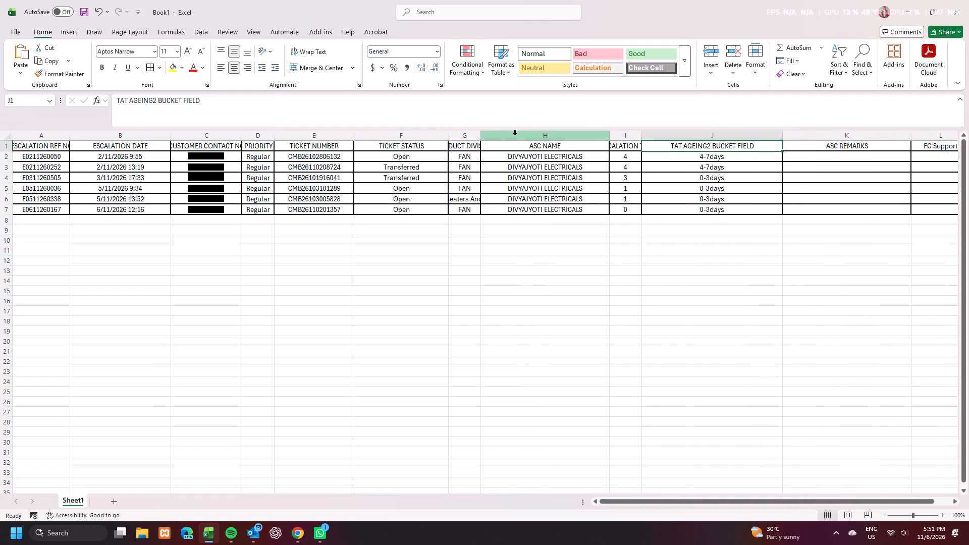
{"action": "left_click_drag", "start_coordinate": [482, 134], "coordinate": [542, 145]}
{"action": "left_click", "coordinate": [410, 225]}
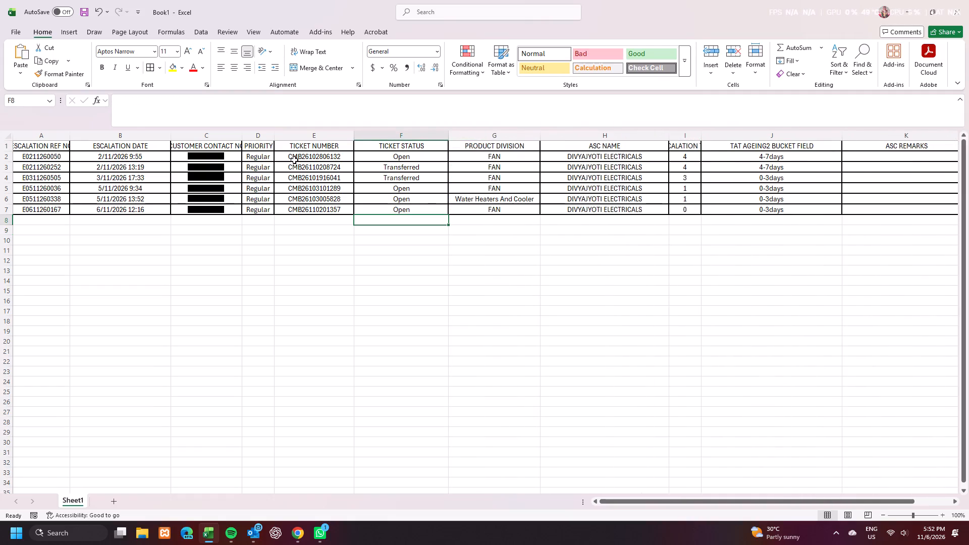
{"action": "left_click_drag", "start_coordinate": [276, 135], "coordinate": [314, 144]}
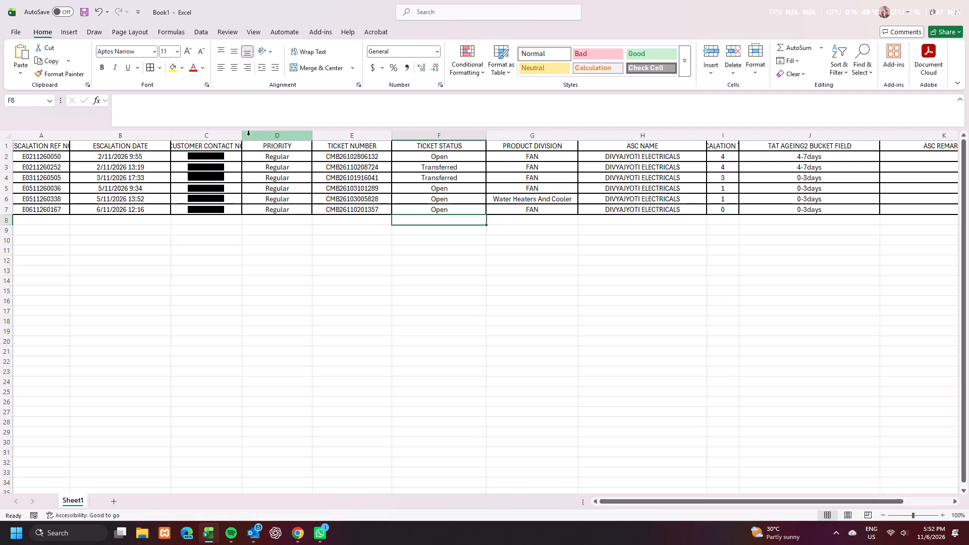
{"action": "left_click_drag", "start_coordinate": [246, 134], "coordinate": [275, 137]}
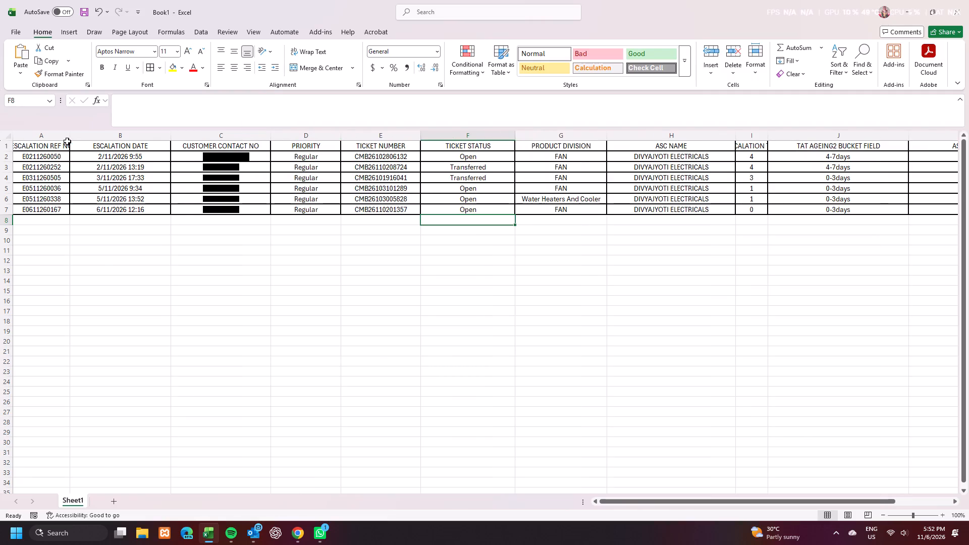
{"action": "left_click_drag", "start_coordinate": [70, 139], "coordinate": [104, 149]}
Format the table's header row, from Escalation Ref No to FG Support, with yellow fill and bold text.
{"action": "left_click_drag", "start_coordinate": [65, 144], "coordinate": [740, 179]}
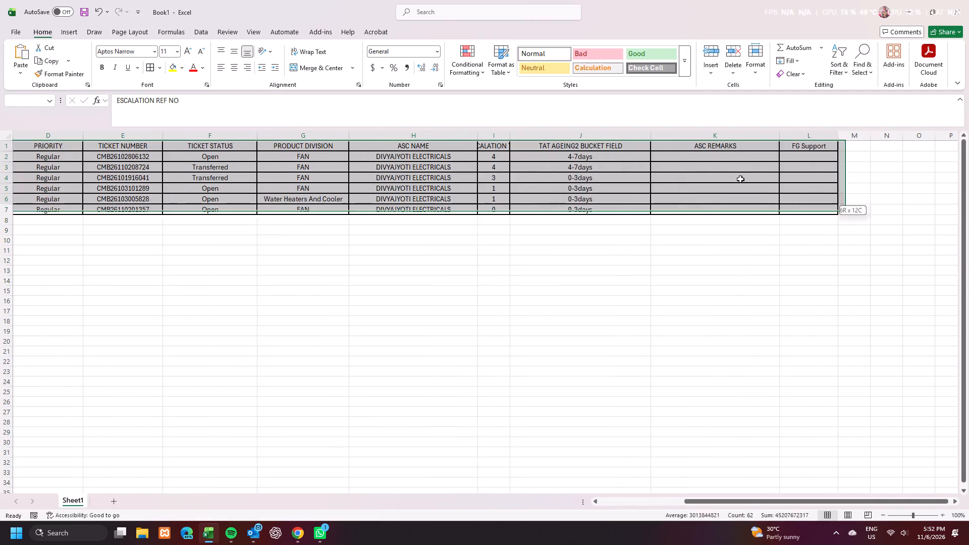
{"action": "left_click_drag", "start_coordinate": [740, 179], "coordinate": [785, 195]}
{"action": "left_click_drag", "start_coordinate": [809, 147], "coordinate": [0, 145]}
{"action": "left_click", "coordinate": [173, 69]}
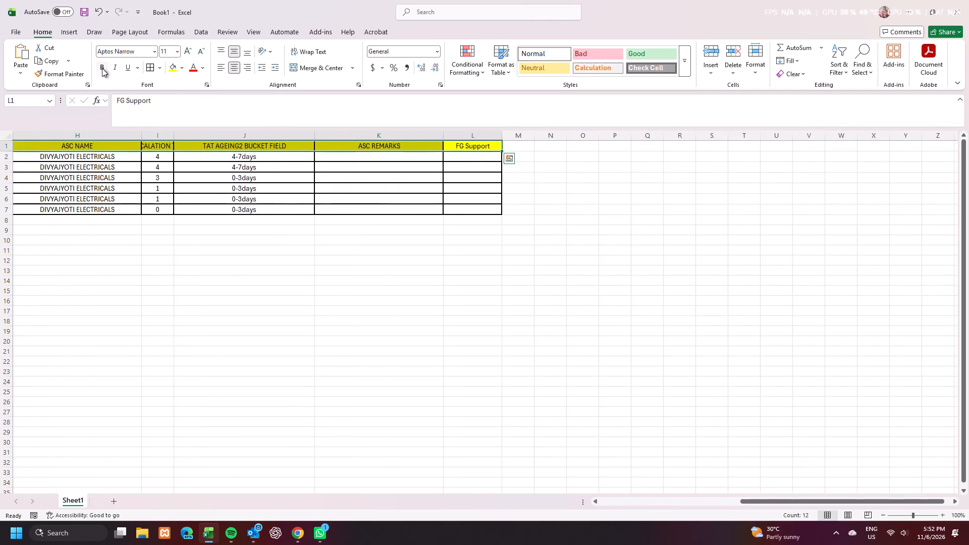
{"action": "left_click", "coordinate": [102, 68]}
{"action": "left_click_drag", "start_coordinate": [313, 264], "coordinate": [0, 265]}
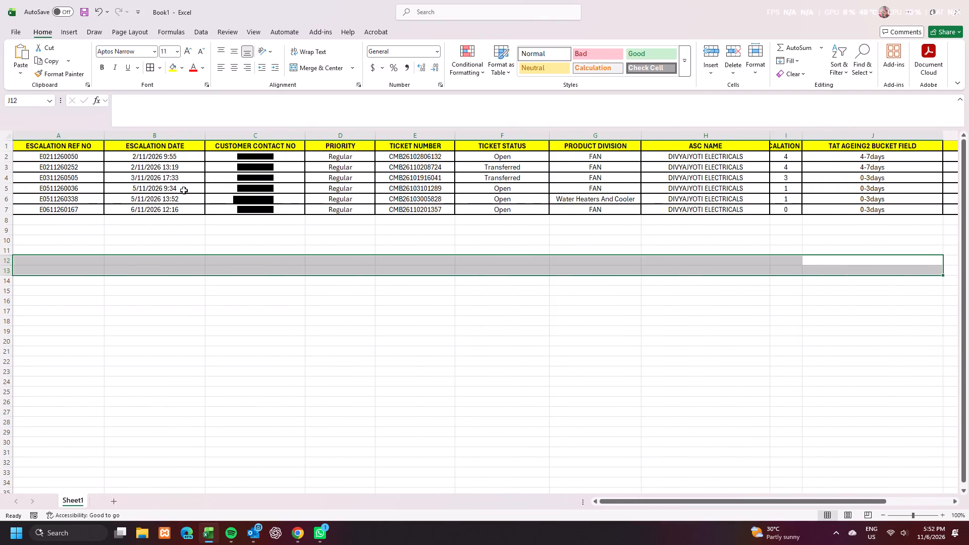
{"action": "left_click", "coordinate": [403, 156]}
{"action": "double_click", "coordinate": [134, 108]}
{"action": "right_click", "coordinate": [134, 108]}
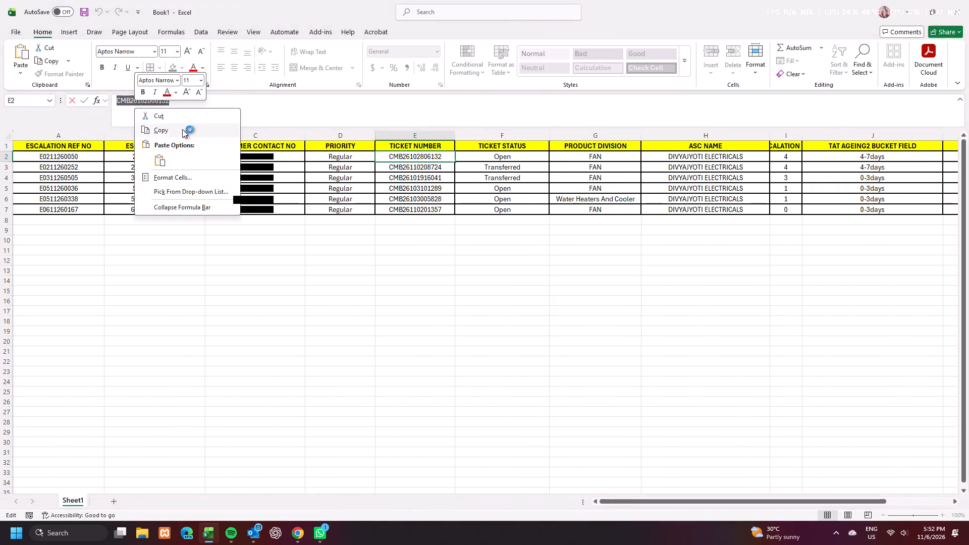
{"action": "left_click", "coordinate": [182, 130]}
{"action": "left_click", "coordinate": [298, 539]}
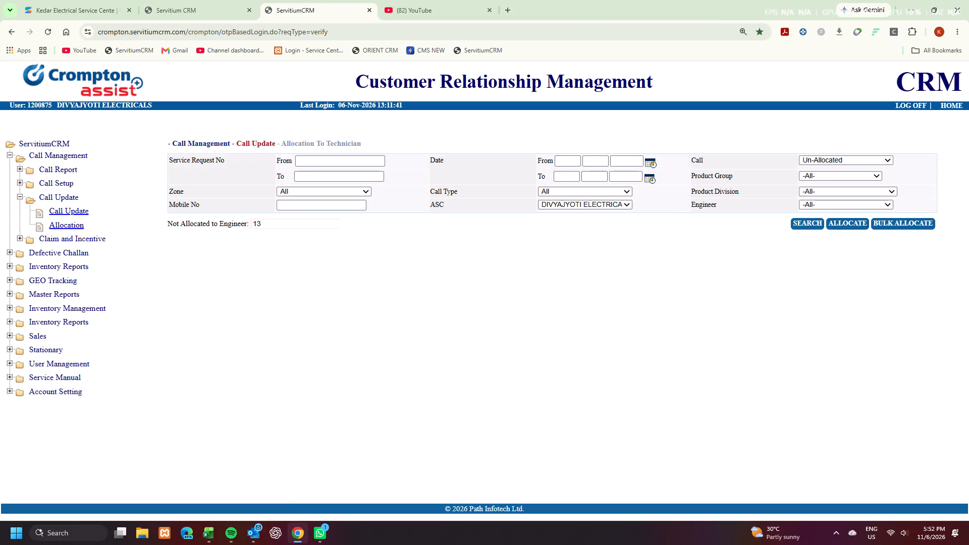
{"action": "left_click", "coordinate": [22, 184]}
{"action": "left_click", "coordinate": [74, 197]}
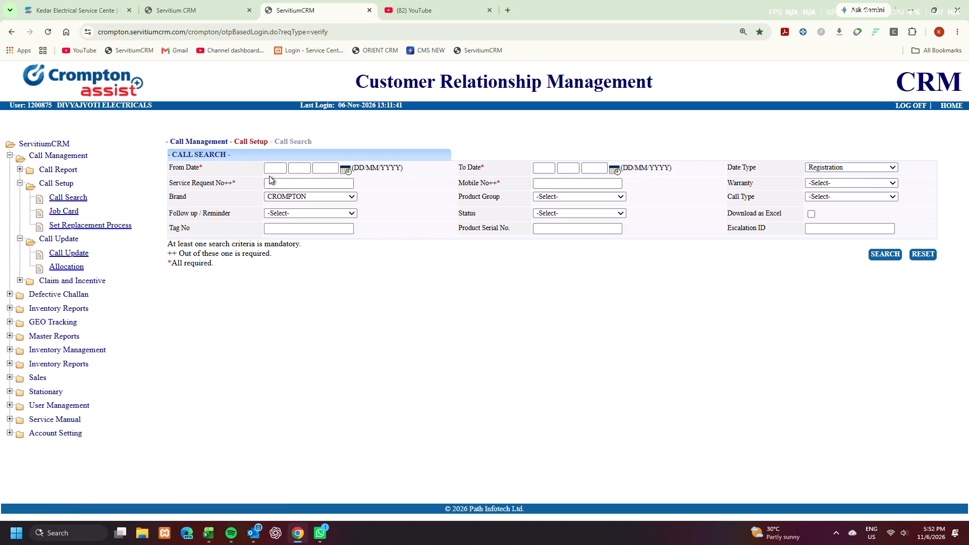
{"action": "left_click", "coordinate": [287, 180]}
{"action": "right_click", "coordinate": [287, 180]}
{"action": "left_click", "coordinate": [315, 305]}
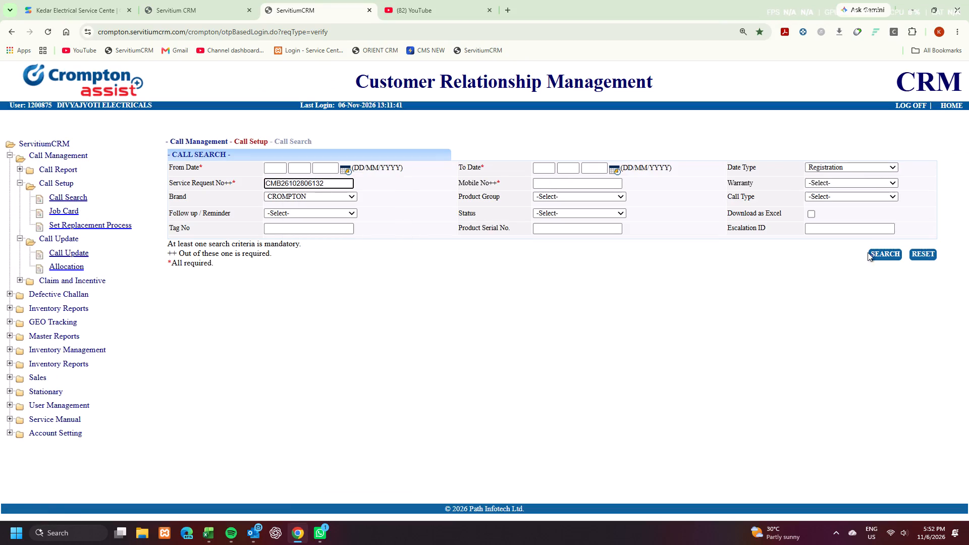
{"action": "left_click", "coordinate": [877, 249]}
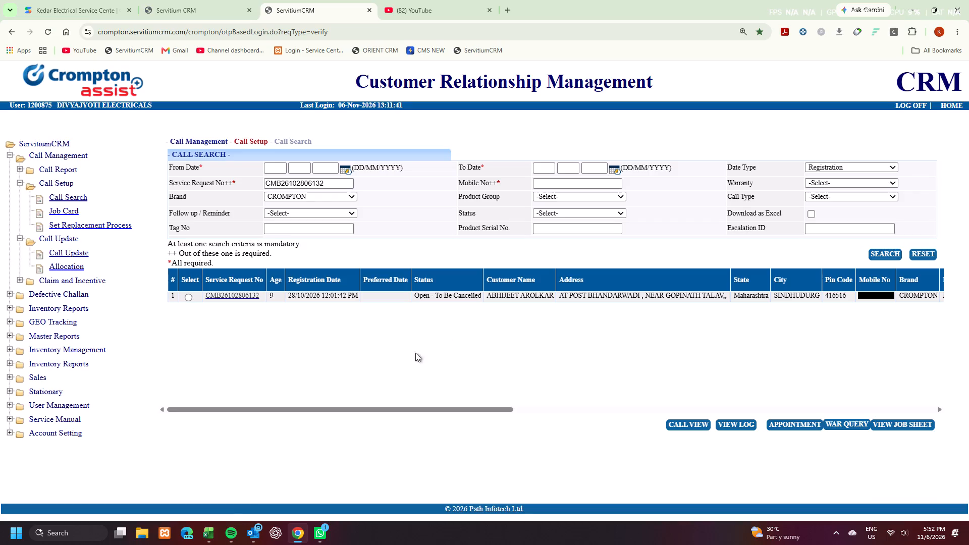
Switch back to the Excel workbook and widen the Escalation TAT column to fit its full header.
{"action": "left_click", "coordinate": [216, 524]}
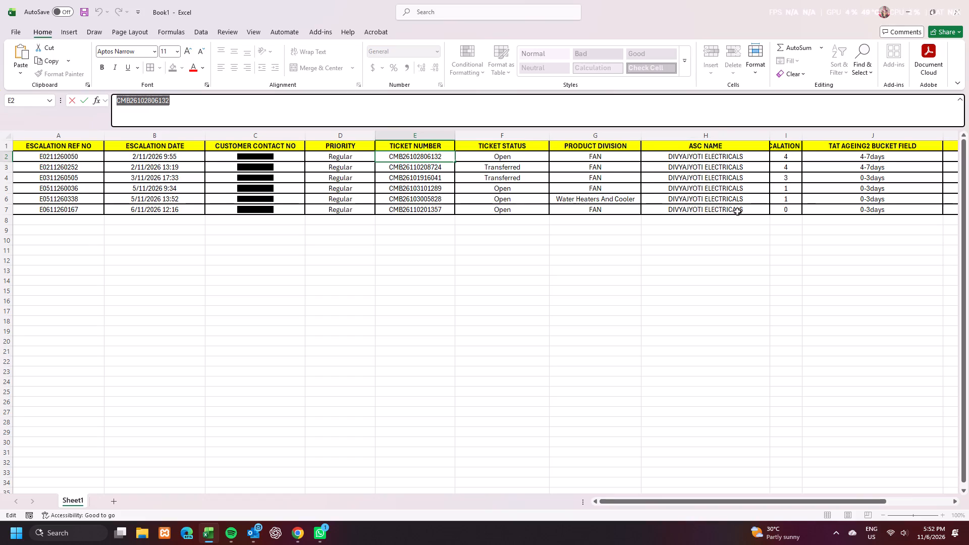
{"action": "left_click_drag", "start_coordinate": [730, 211], "coordinate": [968, 225]}
{"action": "left_click", "coordinate": [494, 294]}
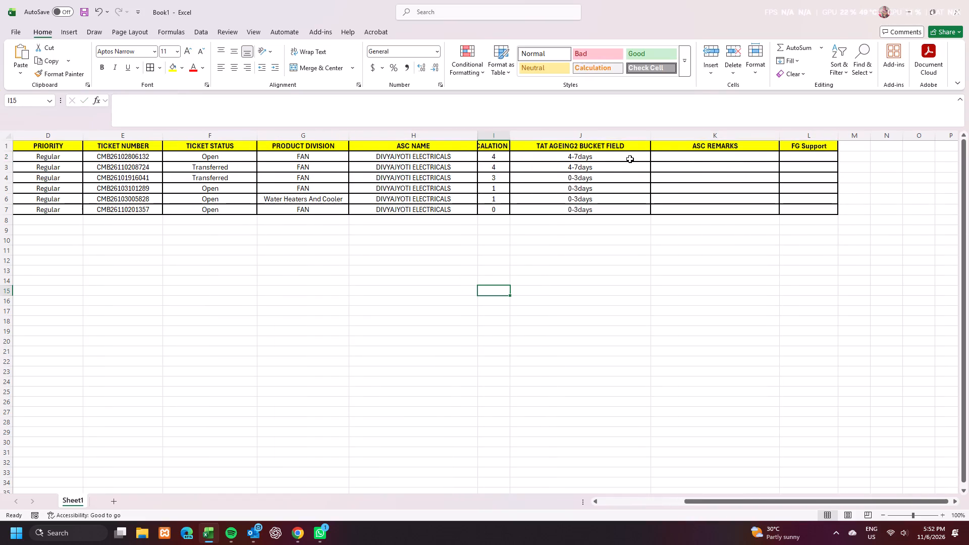
{"action": "left_click_drag", "start_coordinate": [509, 134], "coordinate": [537, 139]}
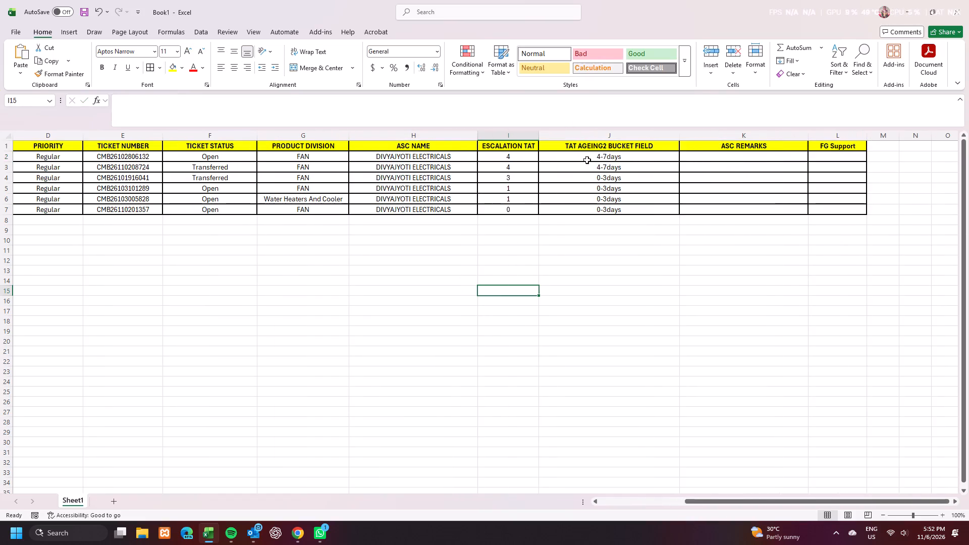
{"action": "left_click", "coordinate": [708, 153]}
{"action": "type", "text": "CLOSED"}
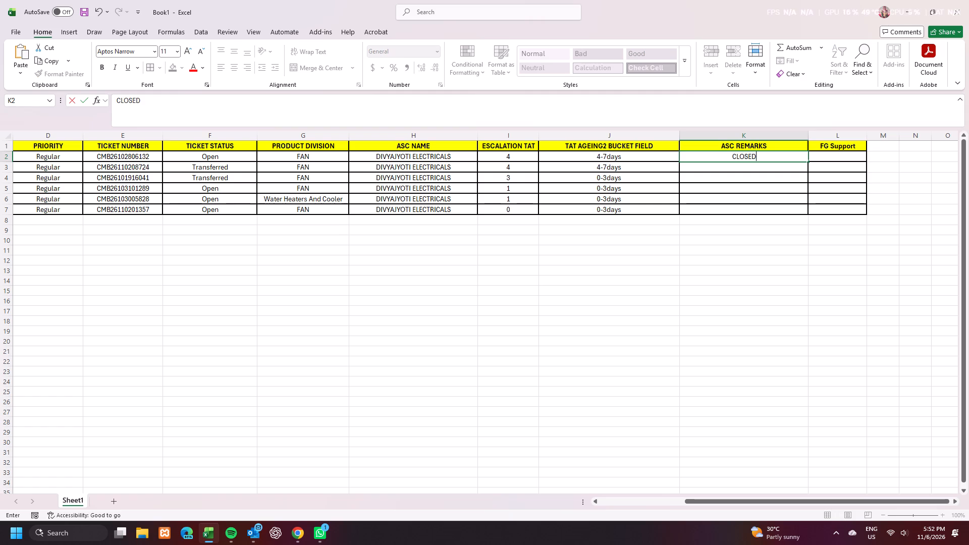
{"action": "key", "text": "BackSpace"}
{"action": "key", "text": "BackSpace"}
{"action": "type", "text": "E RESLOVED-"}
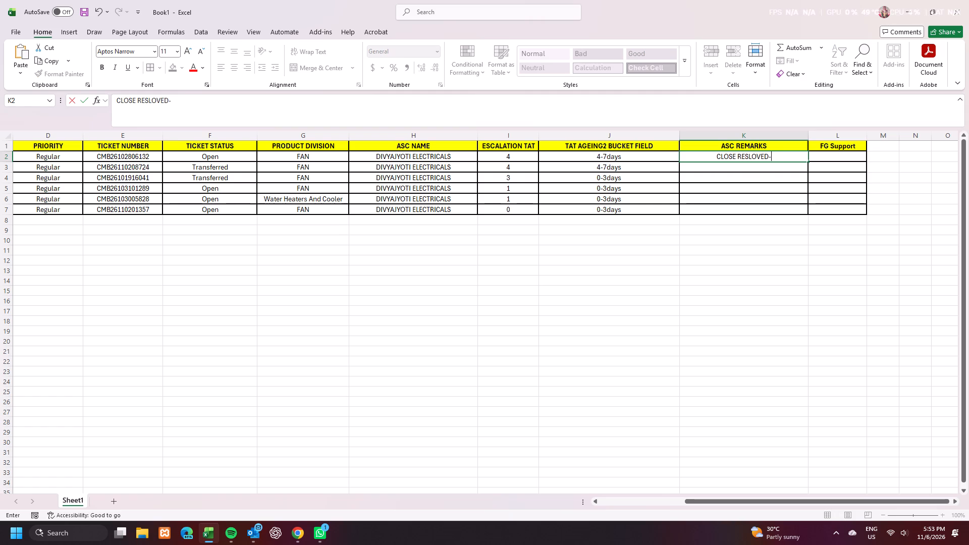
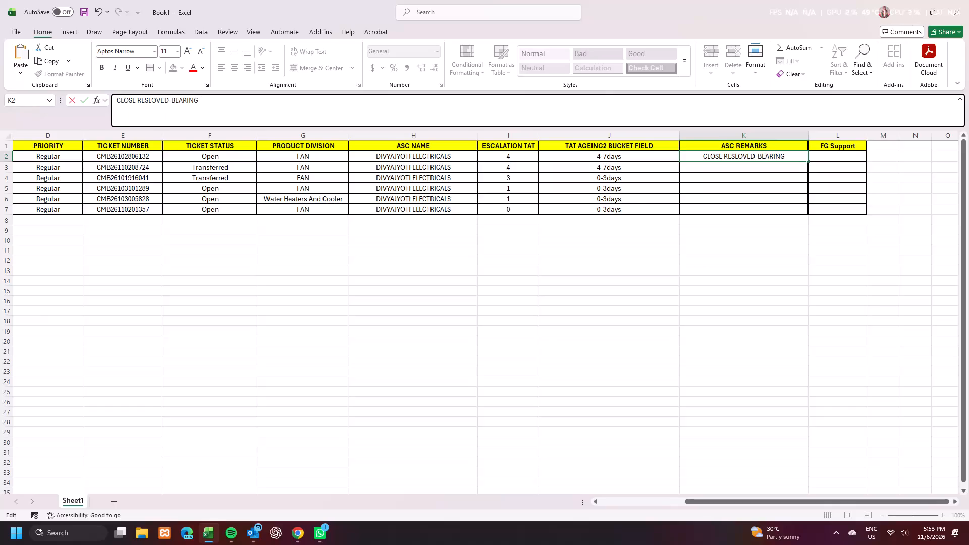
Complete the ASC remark in K2 with the word CHANGE, giving "CLOSE RESLOVED-BEARING CHANGE".
{"action": "type", "text": "CHANGE"}
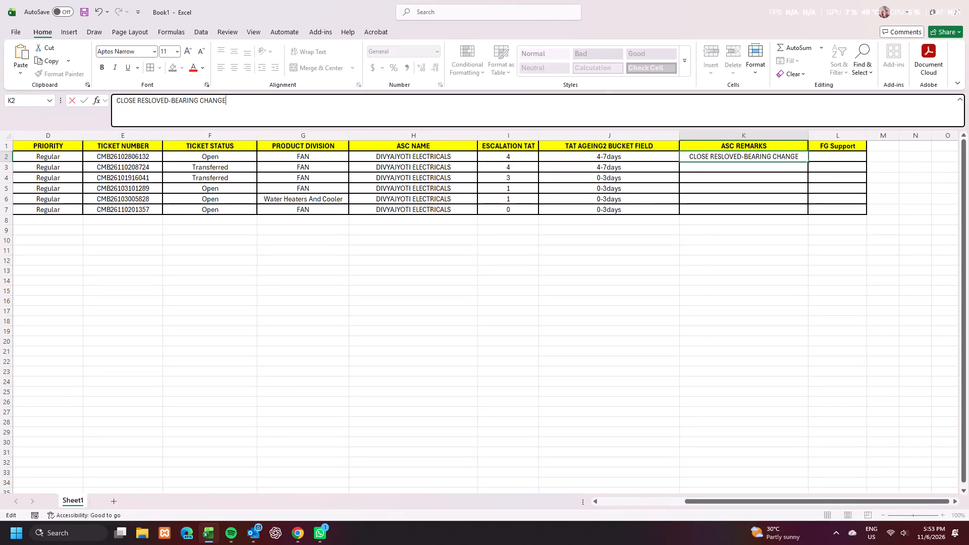
{"action": "left_click_drag", "start_coordinate": [241, 202], "coordinate": [0, 224]}
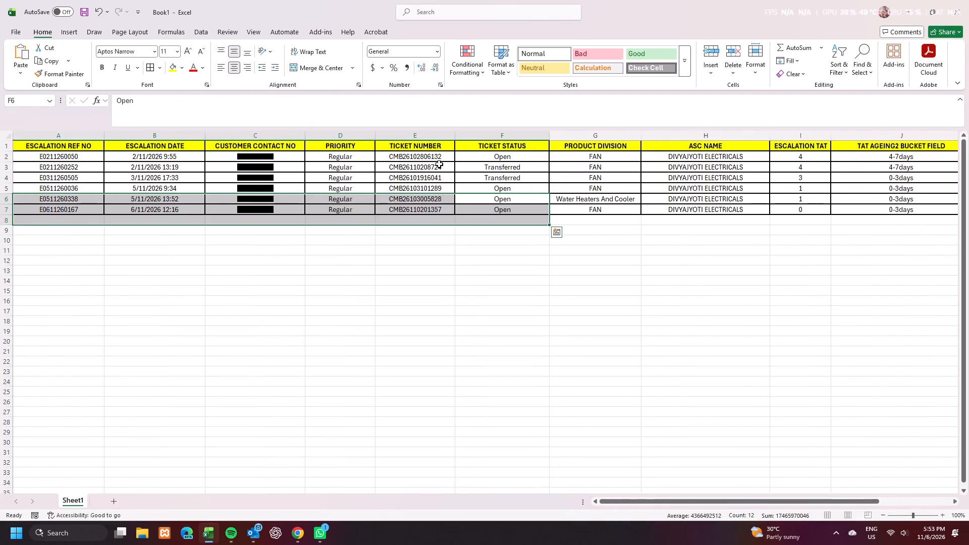
{"action": "left_click", "coordinate": [433, 165]}
{"action": "double_click", "coordinate": [152, 102]}
{"action": "key", "text": "ctrl+c"}
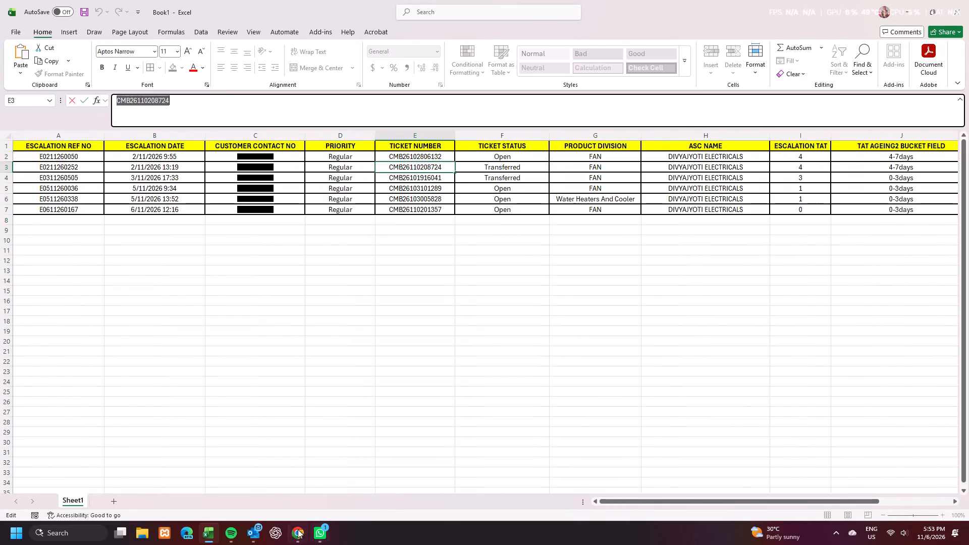
{"action": "left_click", "coordinate": [298, 529]}
{"action": "left_click_drag", "start_coordinate": [329, 184], "coordinate": [173, 181]}
{"action": "key", "text": "BackSpace"}
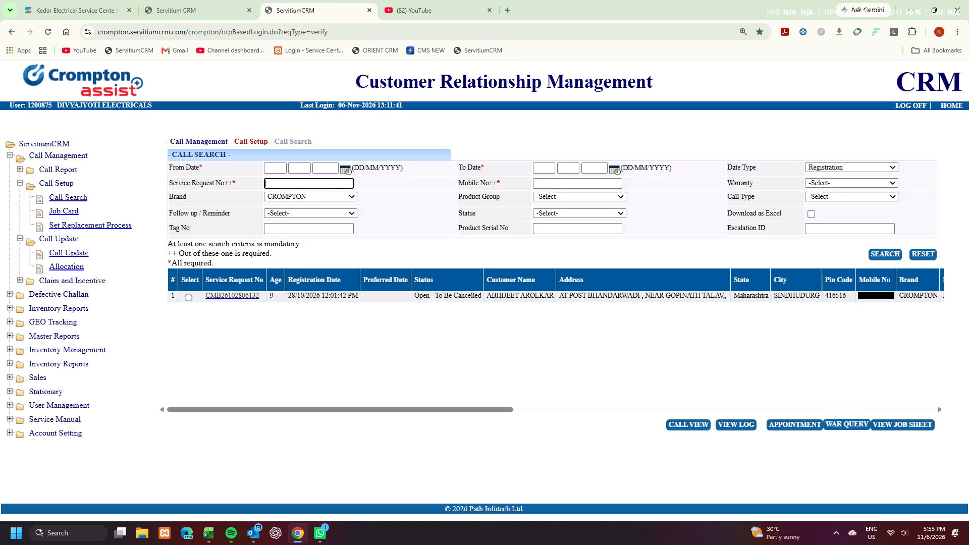
{"action": "key", "text": "ctrl+v"}
{"action": "left_click", "coordinate": [885, 255]}
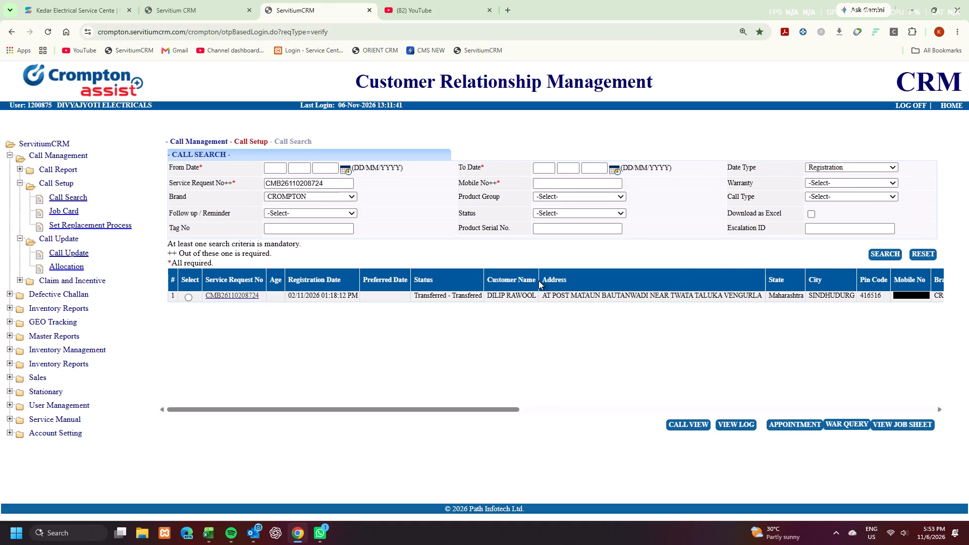
{"action": "left_click", "coordinate": [209, 297]}
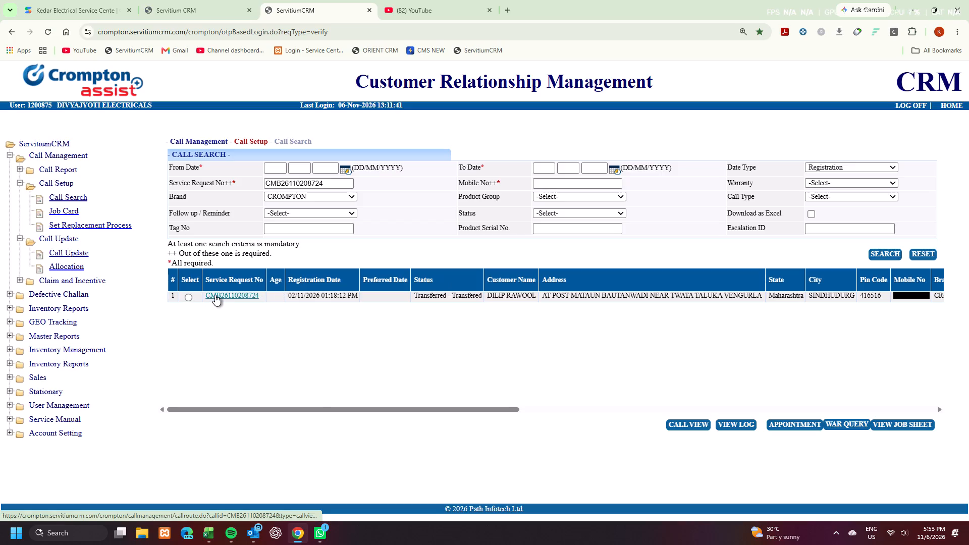
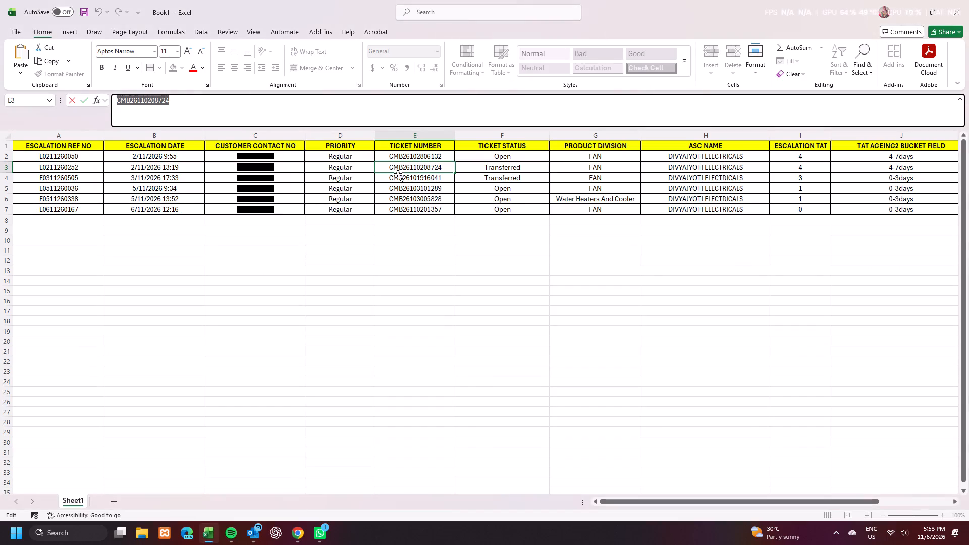
Review the ticket table's columns across to ASC Remarks and FG Support.
{"action": "left_click_drag", "start_coordinate": [491, 244], "coordinate": [968, 244]}
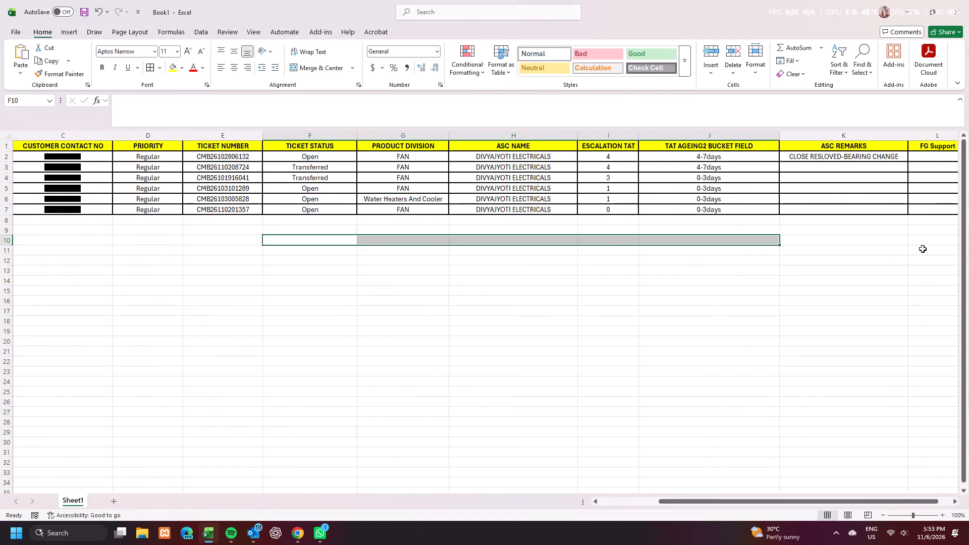
{"action": "left_click", "coordinate": [769, 279]}
{"action": "key", "text": "Left"}
{"action": "key", "text": "Left"}
{"action": "key", "text": "Left"}
{"action": "key", "text": "Left"}
{"action": "key", "text": "Left"}
{"action": "key", "text": "Left"}
{"action": "key", "text": "Left"}
{"action": "key", "text": "Left"}
{"action": "key", "text": "Left"}
{"action": "key", "text": "Left"}
{"action": "key", "text": "Left"}
{"action": "key", "text": "Left"}
{"action": "key", "text": "Left"}
{"action": "key", "text": "Left"}
{"action": "key", "text": "Left"}
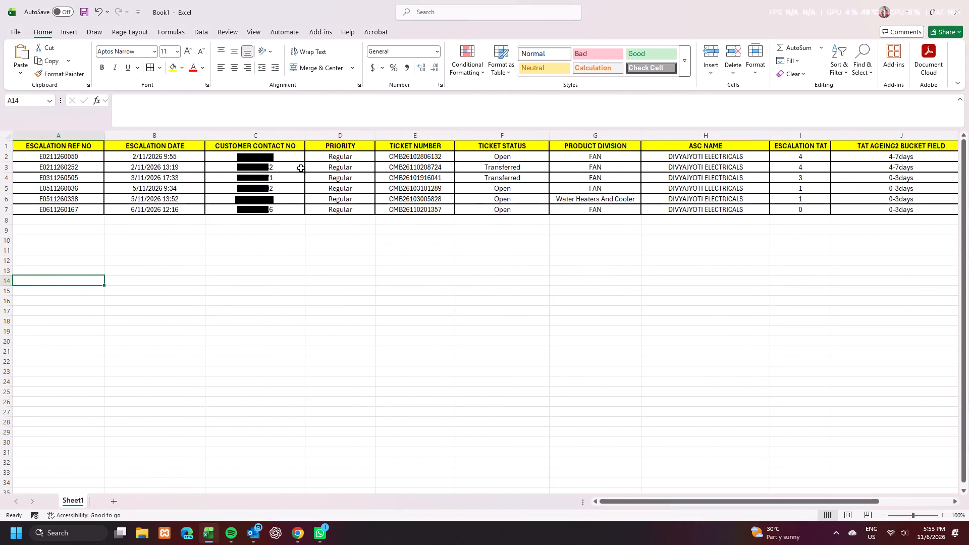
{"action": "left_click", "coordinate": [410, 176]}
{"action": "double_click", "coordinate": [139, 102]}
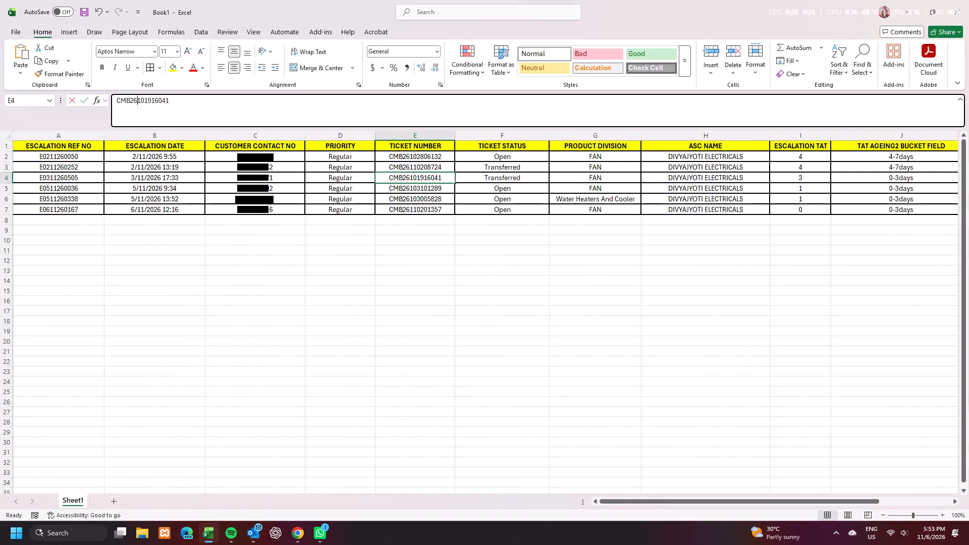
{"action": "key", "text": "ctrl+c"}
{"action": "left_click", "coordinate": [294, 527]}
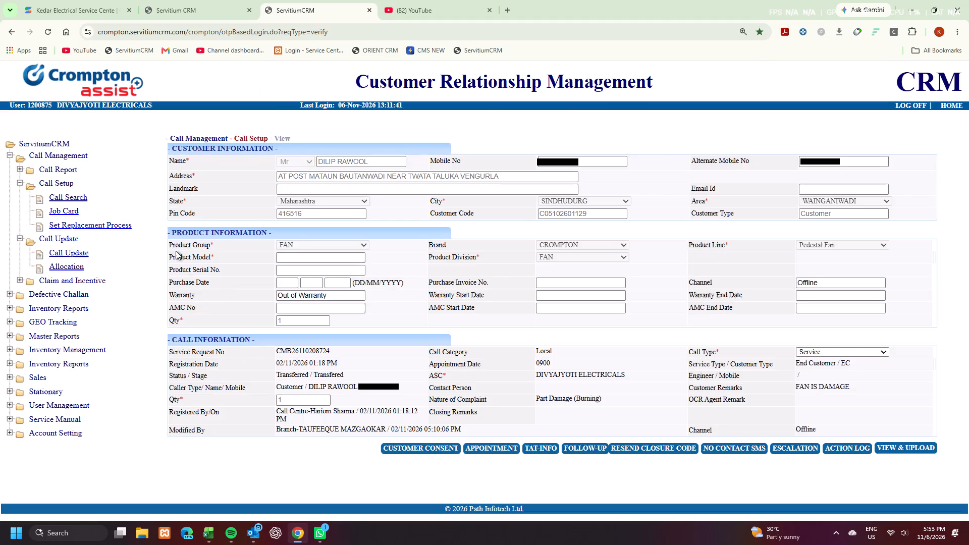
{"action": "double_click", "coordinate": [556, 159]}
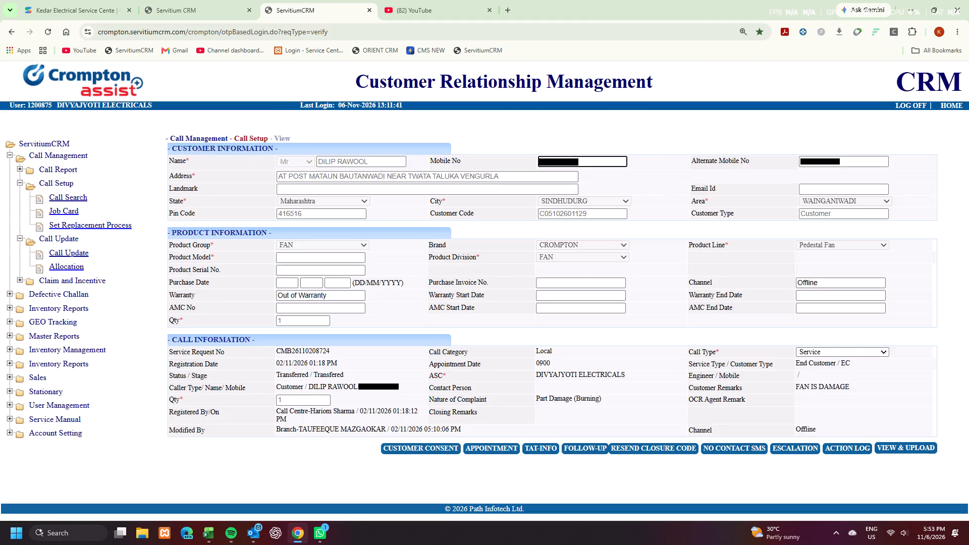
{"action": "key", "text": "ctrl+c"}
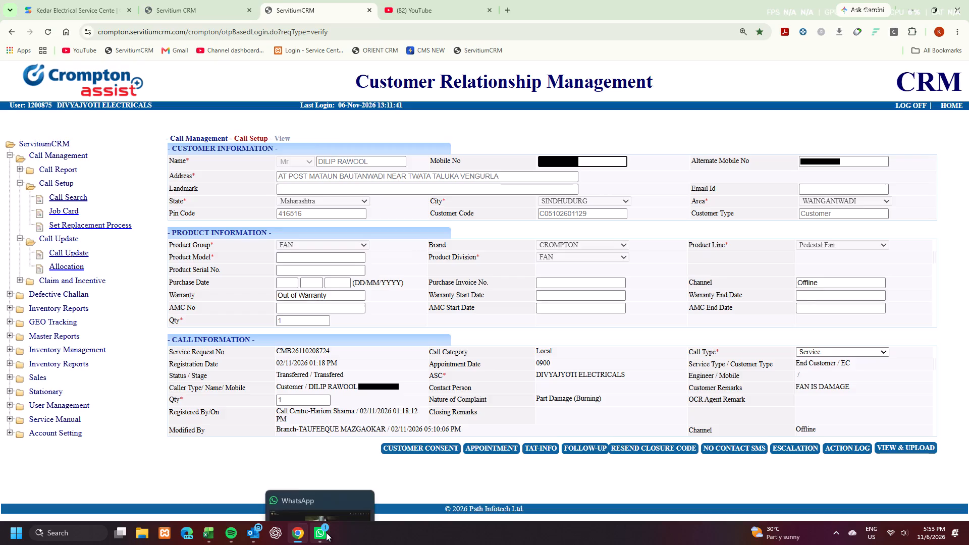
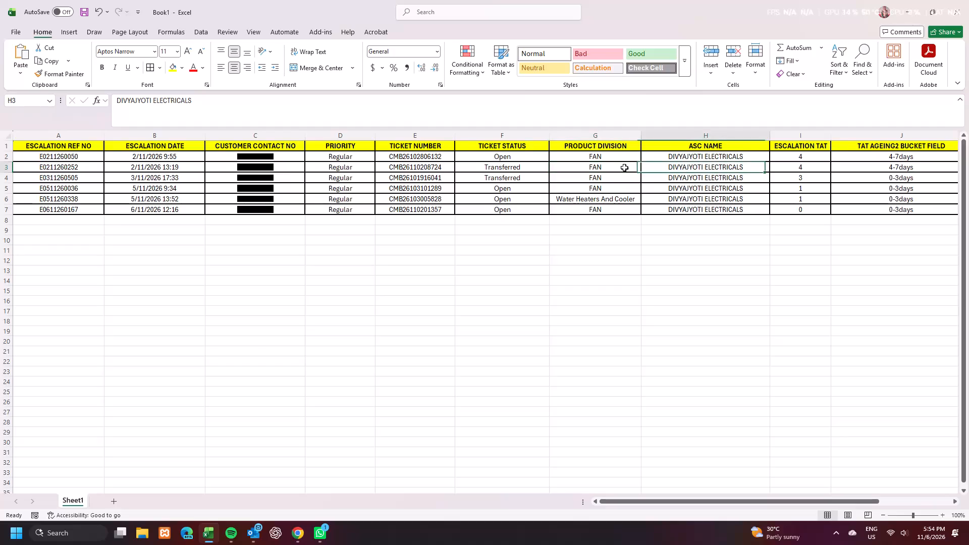
{"action": "key", "text": "Left"}
{"action": "key", "text": "Left"}
{"action": "key", "text": "Left"}
{"action": "key", "text": "Left"}
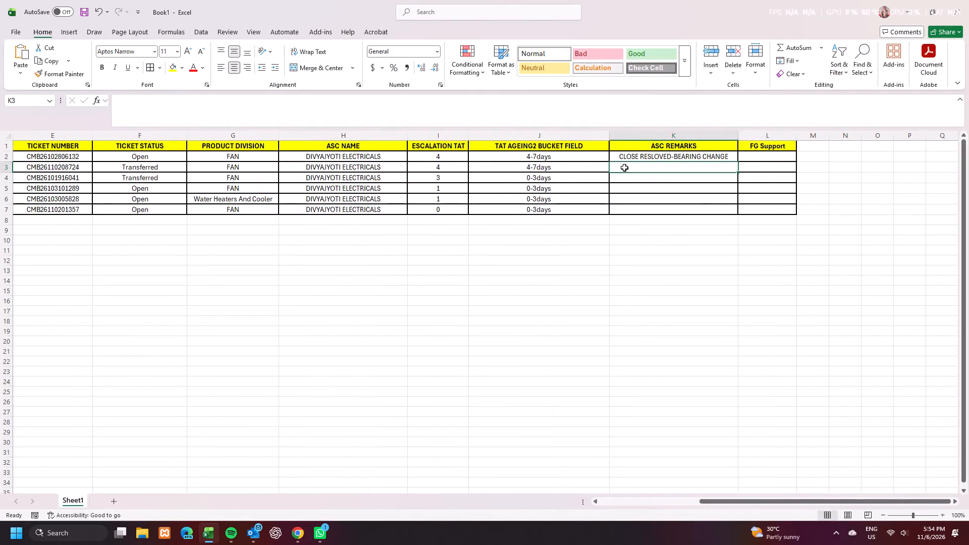
{"action": "type", "text": "TA;"}
{"action": "key", "text": "BackSpace"}
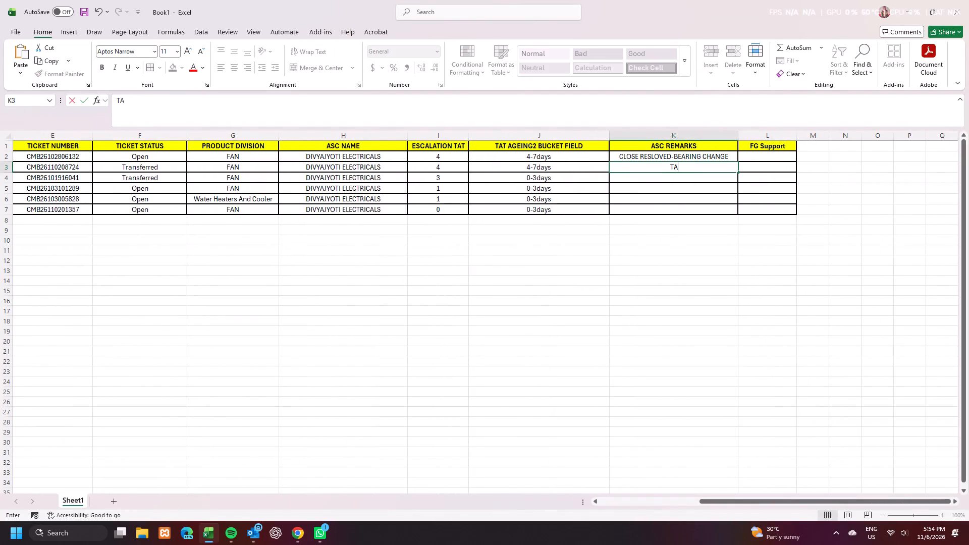
{"action": "type", "text": "LKED WITH CUSTOMER WILL CHANGE JUNCTION BOX"}
{"action": "key", "text": "space"}
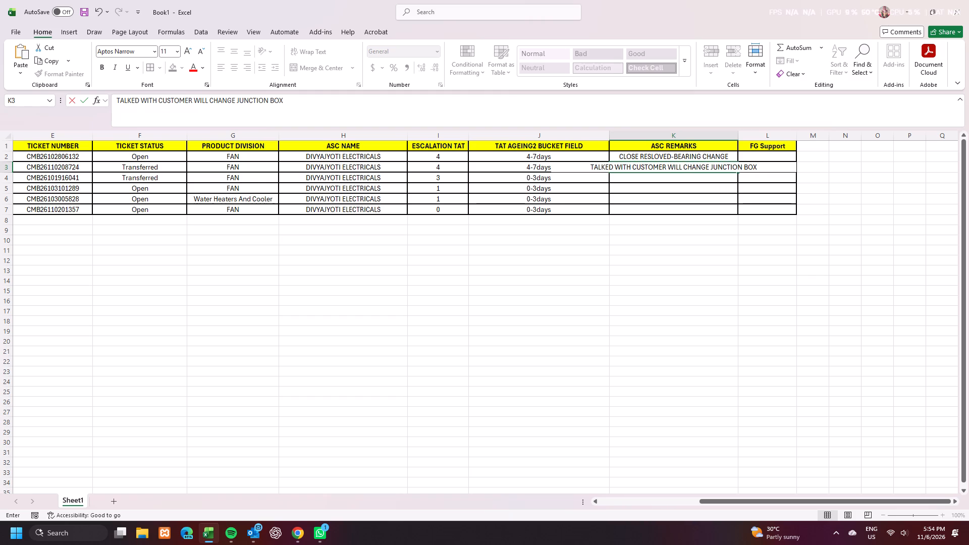
{"action": "type", "text": "PFWAVPL TOMORROW"}
{"action": "left_click", "coordinate": [710, 303]}
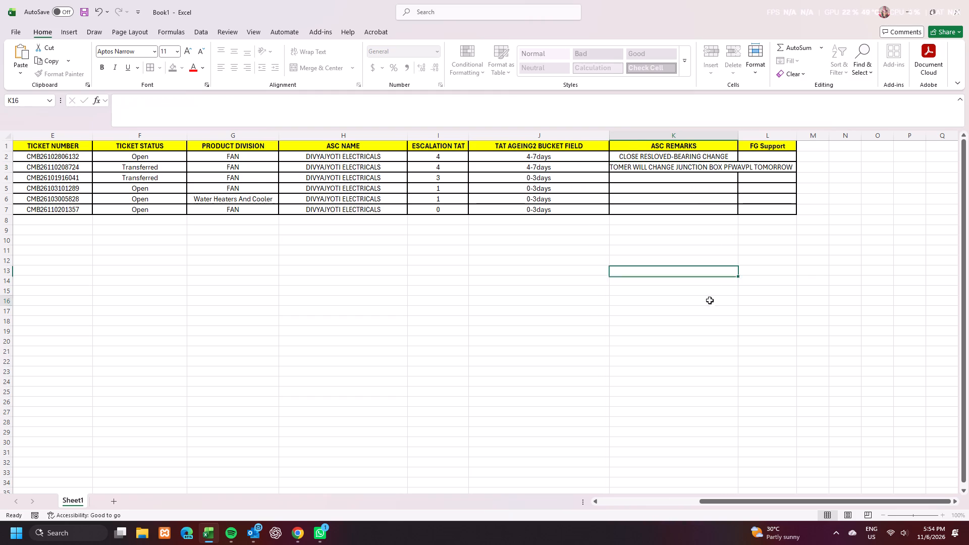
Widen the ASC REMARKS column K until the full remark in K3 fits inside it.
{"action": "left_click_drag", "start_coordinate": [742, 136], "coordinate": [787, 137]}
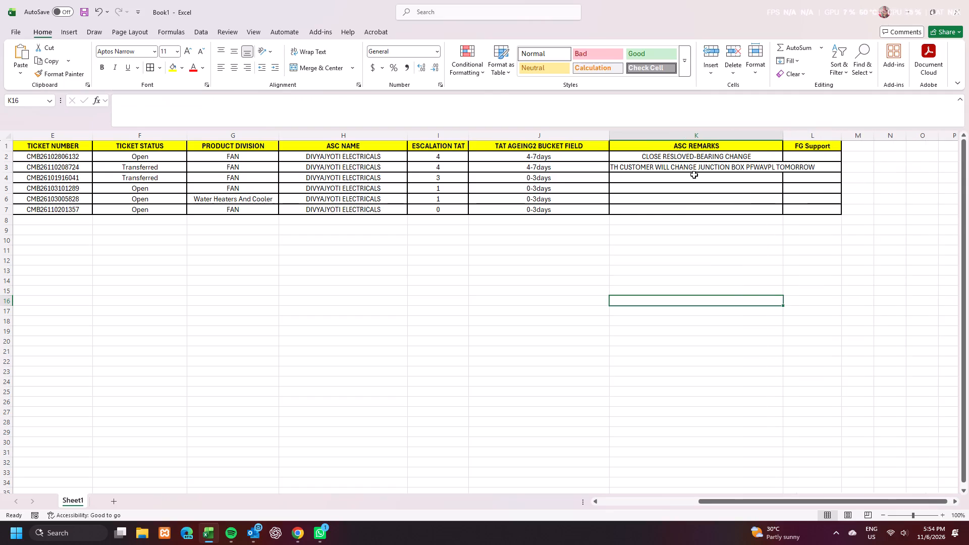
{"action": "left_click_drag", "start_coordinate": [786, 134], "coordinate": [867, 135]}
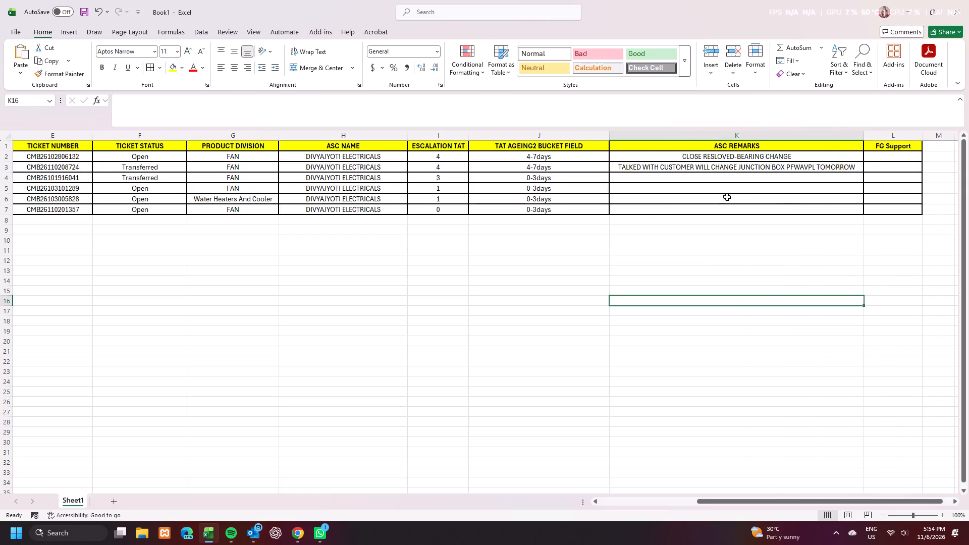
{"action": "left_click_drag", "start_coordinate": [711, 180], "coordinate": [0, 180]}
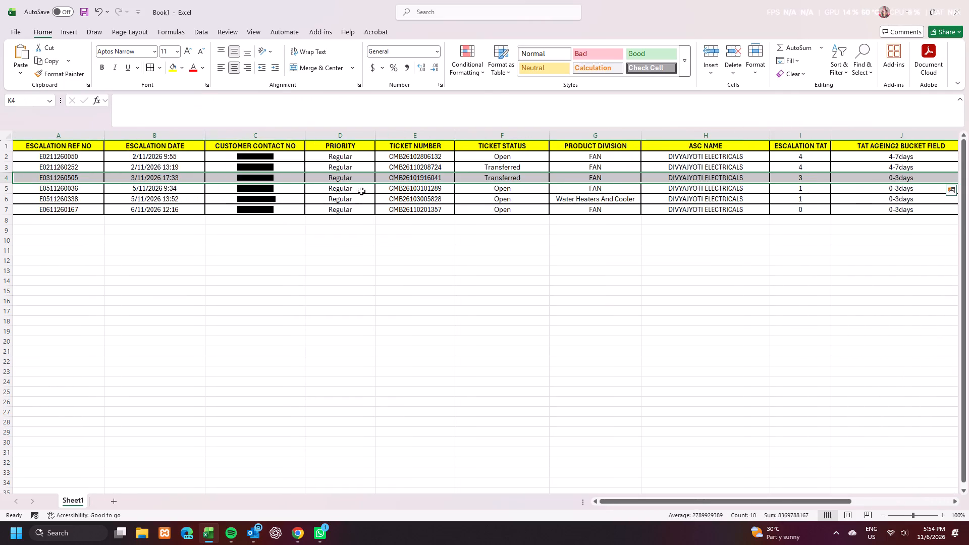
{"action": "left_click", "coordinate": [404, 177]}
{"action": "double_click", "coordinate": [157, 104]}
{"action": "key", "text": "ctrl+c"}
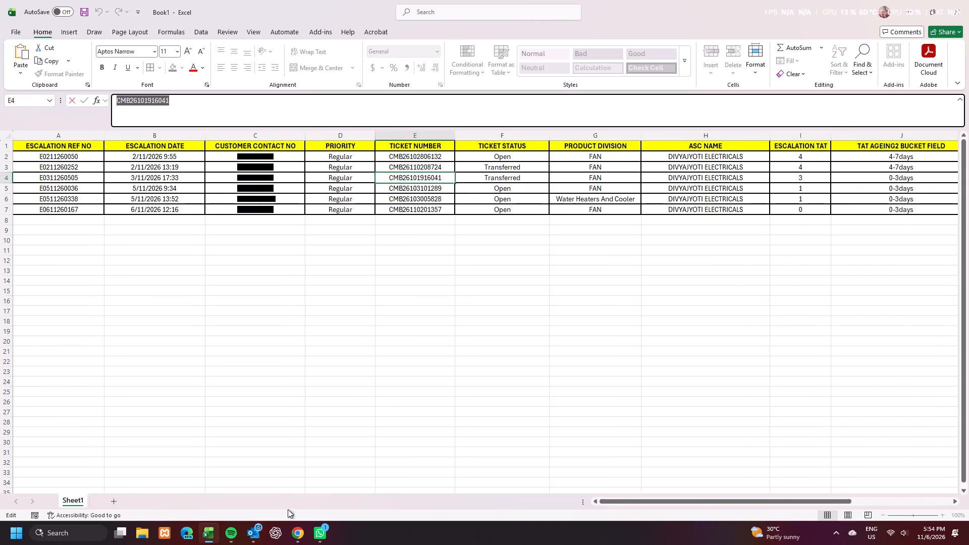
{"action": "left_click", "coordinate": [291, 535]}
{"action": "left_click", "coordinate": [74, 199]}
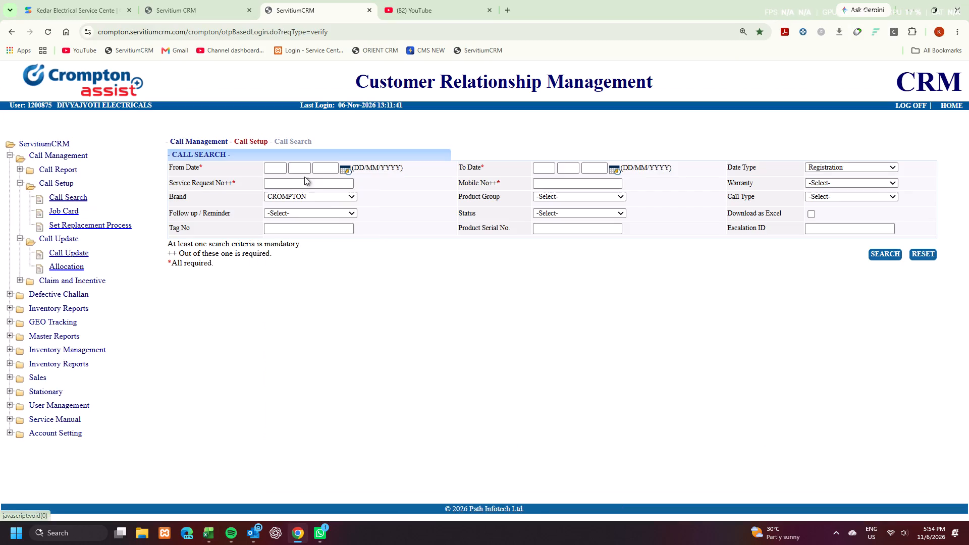
{"action": "left_click", "coordinate": [292, 182]}
{"action": "key", "text": "ctrl+v"}
{"action": "left_click", "coordinate": [875, 257]}
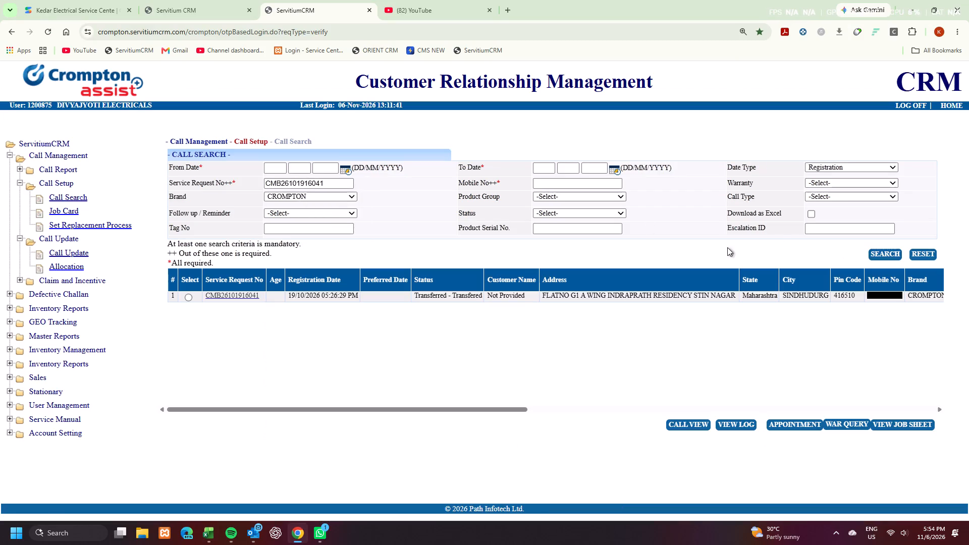
{"action": "left_click", "coordinate": [239, 294]}
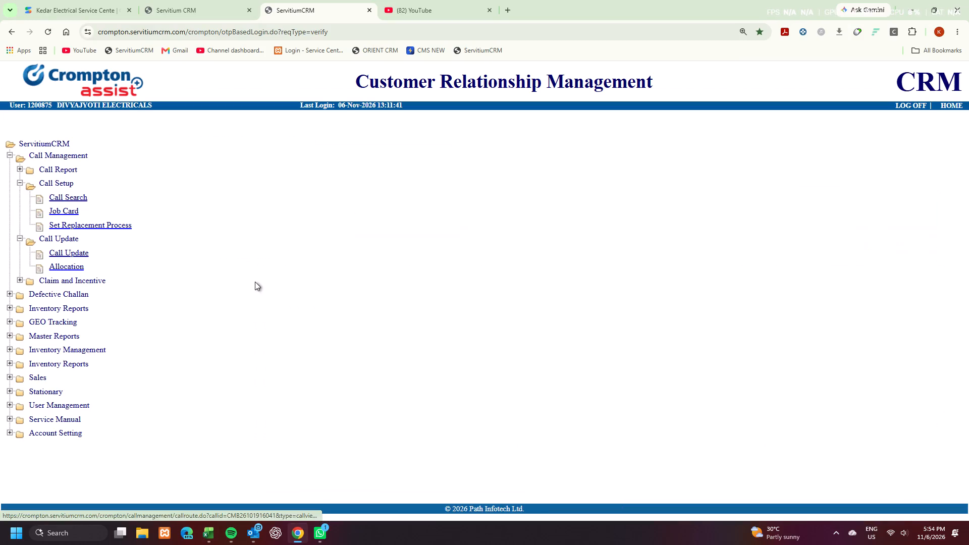
{"action": "left_click", "coordinate": [208, 539]}
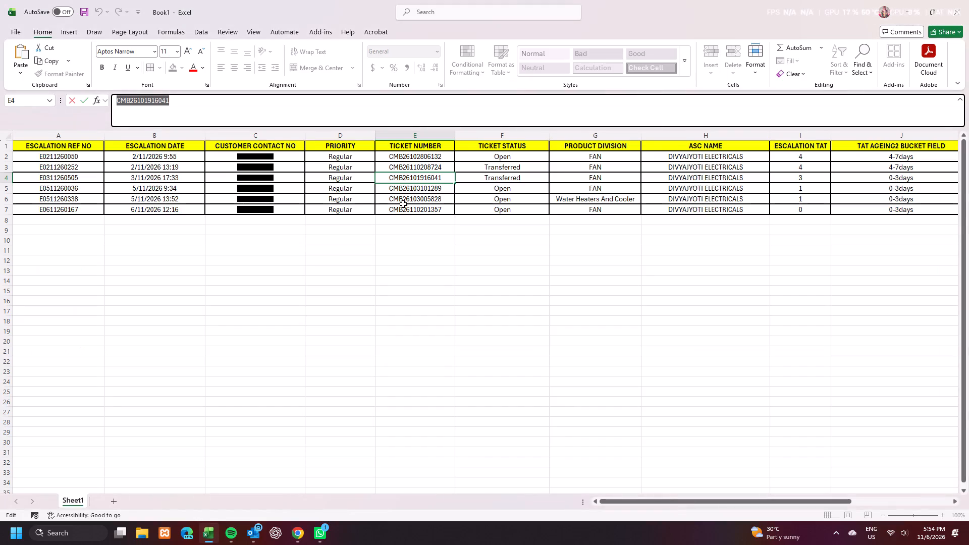
{"action": "left_click", "coordinate": [502, 179]}
{"action": "key", "text": "Right"}
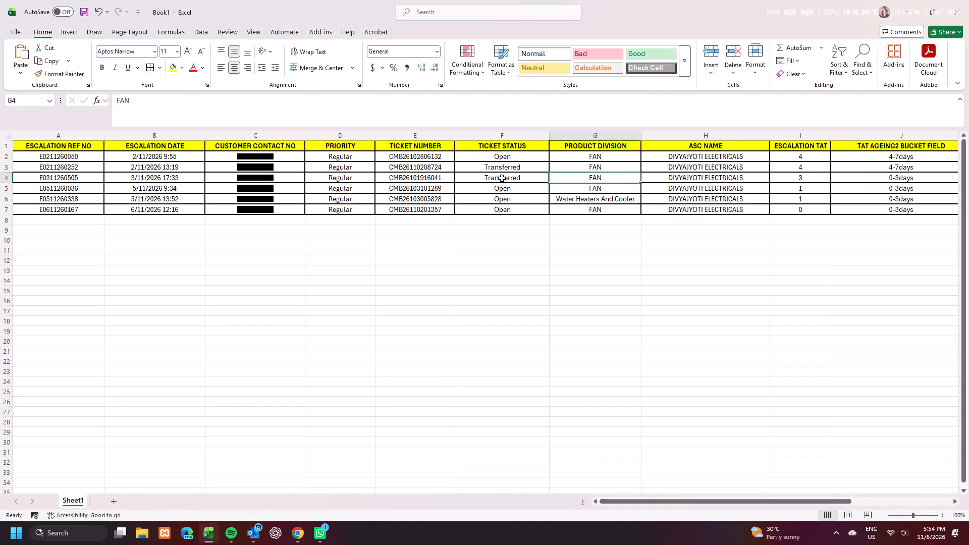
{"action": "key", "text": "Right"}
{"action": "key", "text": "Right"}
{"action": "key", "text": "Right"}
{"action": "key", "text": "Right"}
{"action": "key", "text": "Right"}
{"action": "key", "text": "Left"}
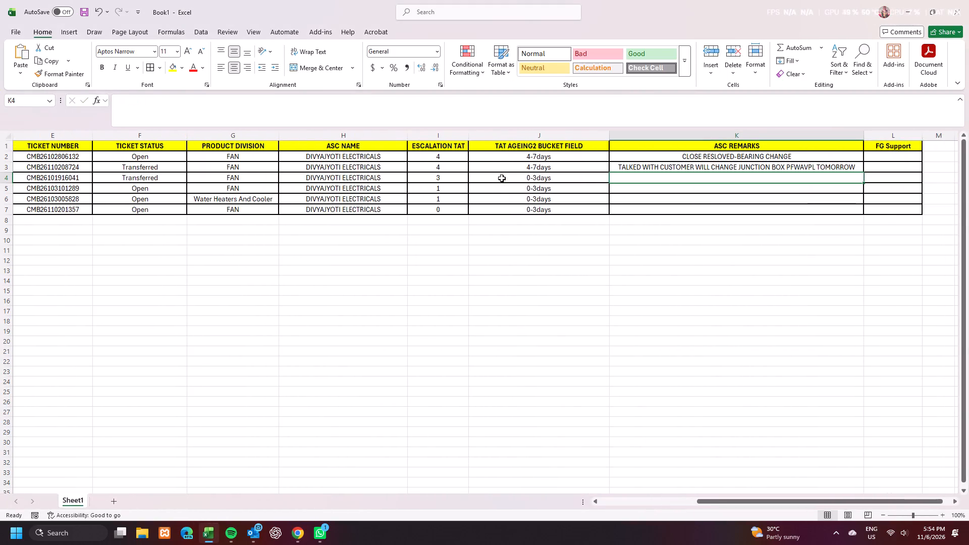
{"action": "type", "text": "TOMORROW WILL BE DONE"}
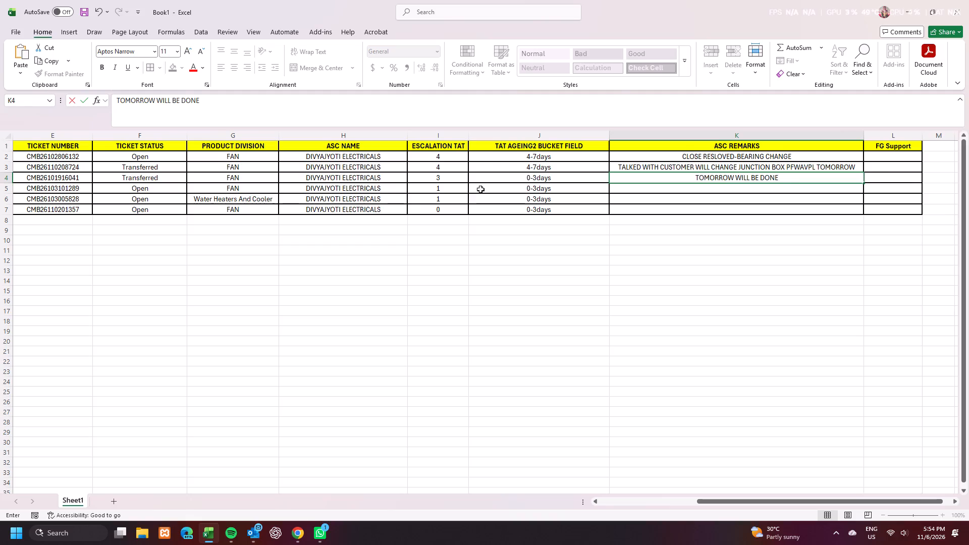
{"action": "left_click", "coordinate": [519, 192]}
{"action": "key", "text": "Left"}
{"action": "key", "text": "Left"}
{"action": "key", "text": "Left"}
{"action": "key", "text": "Left"}
{"action": "key", "text": "Left"}
{"action": "key", "text": "Left"}
{"action": "key", "text": "Left"}
{"action": "key", "text": "Left"}
{"action": "key", "text": "Left"}
{"action": "key", "text": "Left"}
{"action": "key", "text": "Left"}
{"action": "key", "text": "Right"}
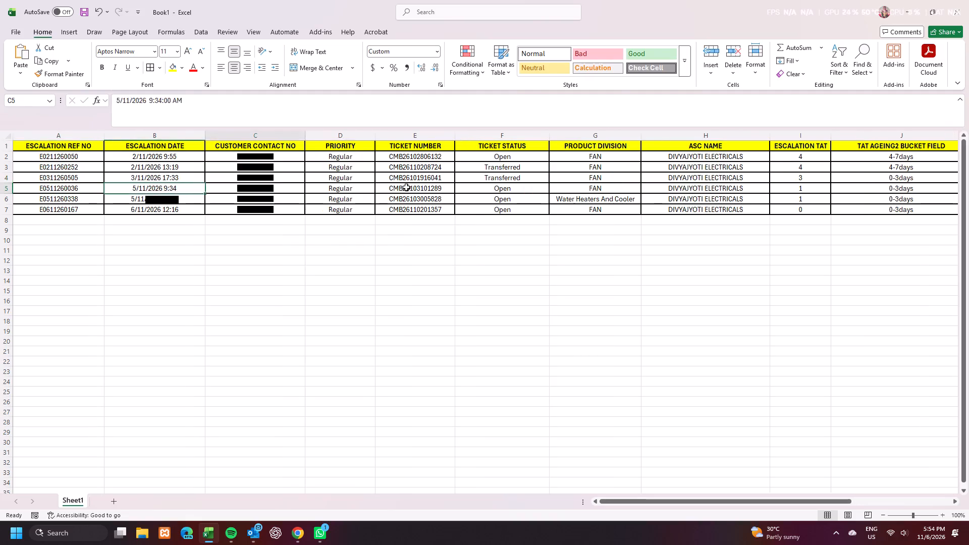
{"action": "key", "text": "Right"}
{"action": "key", "text": "Right"}
{"action": "key", "text": "Right"}
{"action": "double_click", "coordinate": [128, 102]}
{"action": "key", "text": "ctrl+c"}
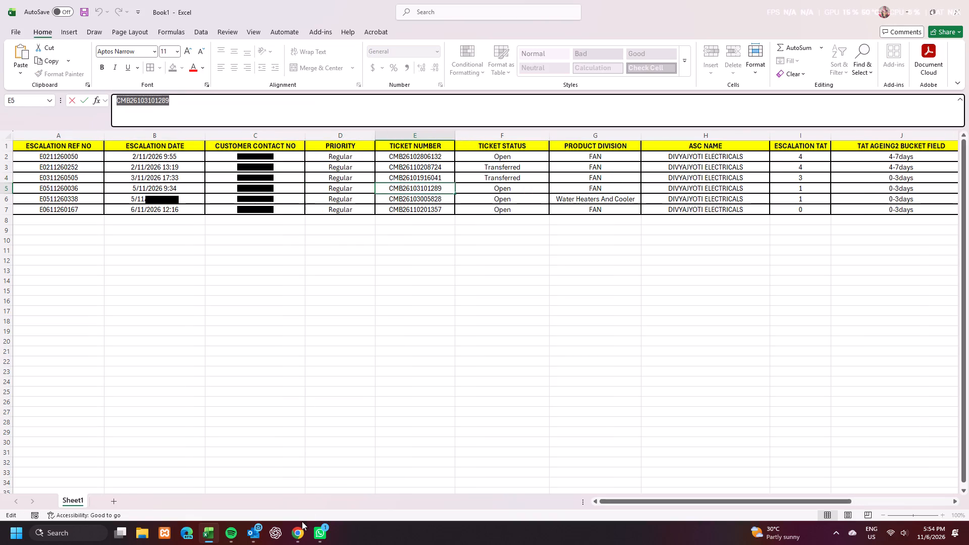
{"action": "left_click", "coordinate": [304, 532]}
{"action": "left_click", "coordinate": [81, 197]}
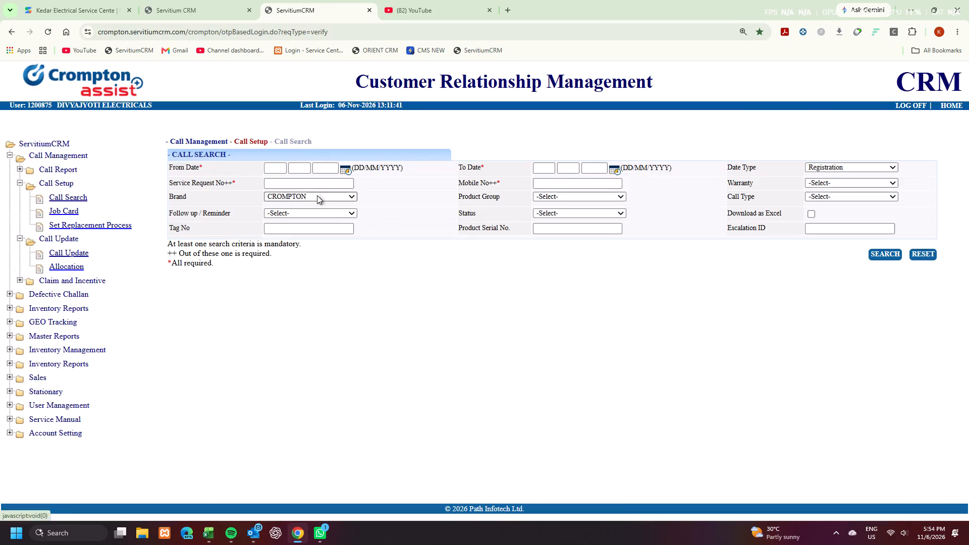
{"action": "left_click", "coordinate": [315, 183]}
{"action": "key", "text": "ctrl+v"}
{"action": "left_click", "coordinate": [882, 260]}
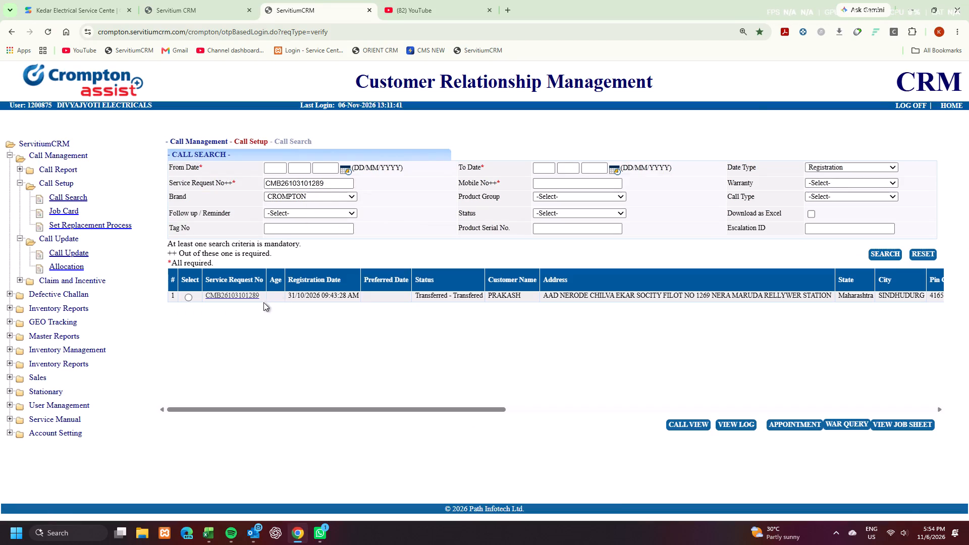
{"action": "left_click", "coordinate": [243, 296]}
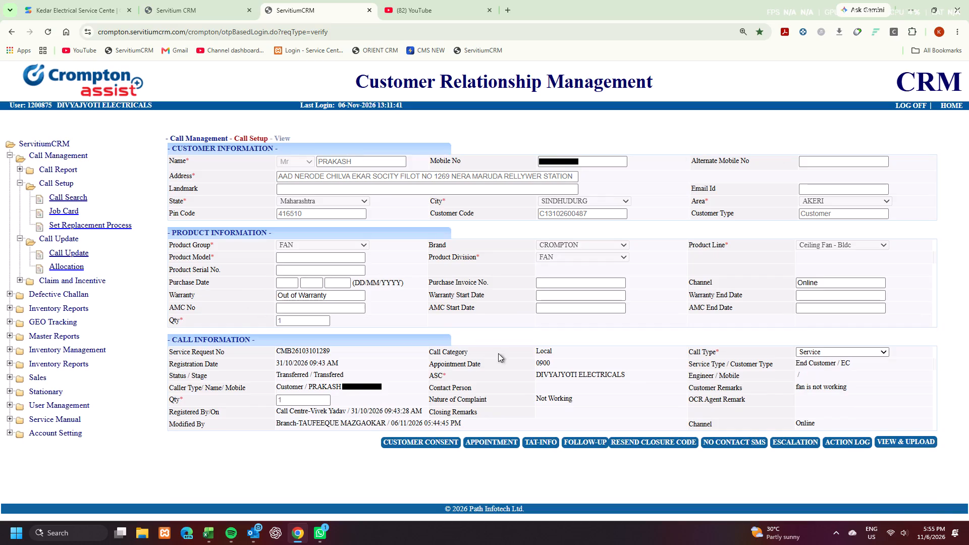
{"action": "left_click", "coordinate": [858, 443]}
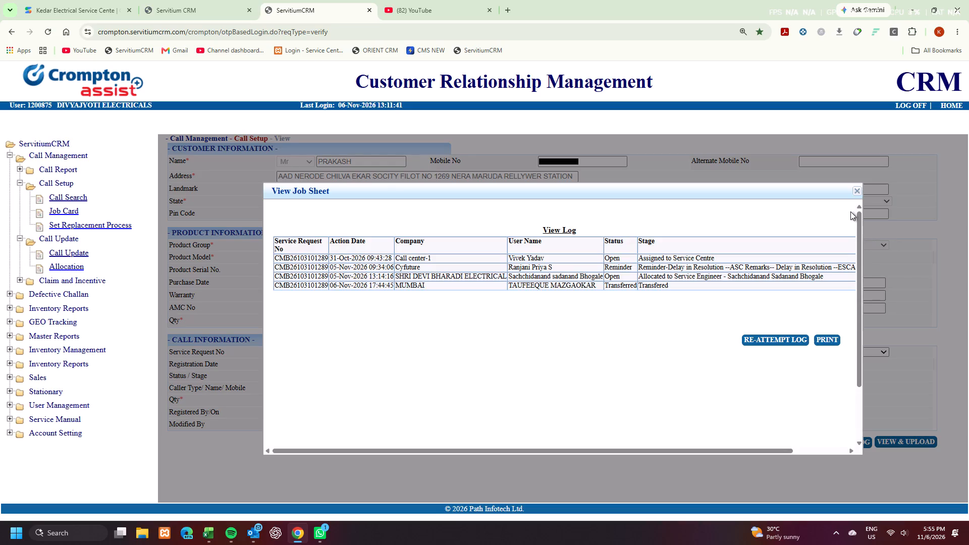
{"action": "left_click", "coordinate": [856, 198]}
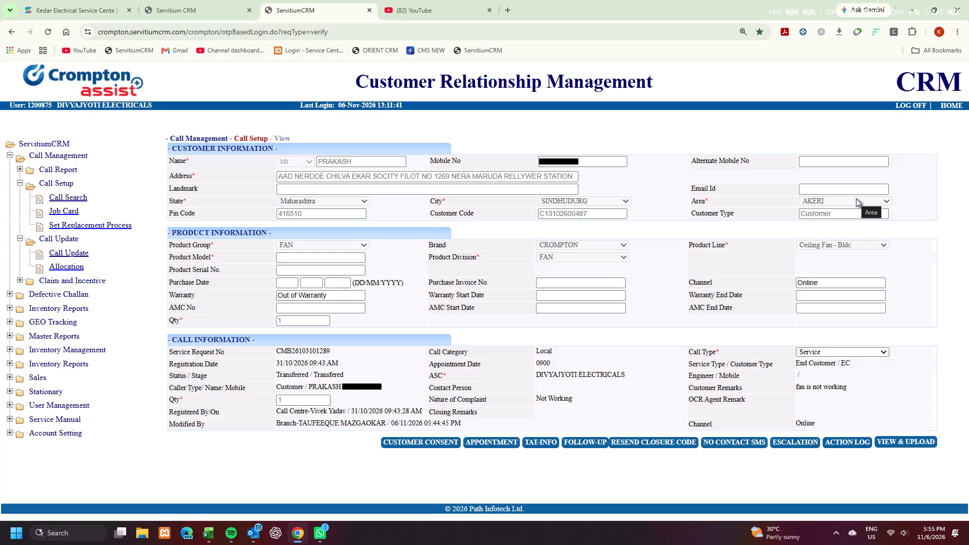
Copy the customer's mobile number from the customer information of the open service request.
{"action": "double_click", "coordinate": [549, 170]}
{"action": "key", "text": "ctrl+c"}
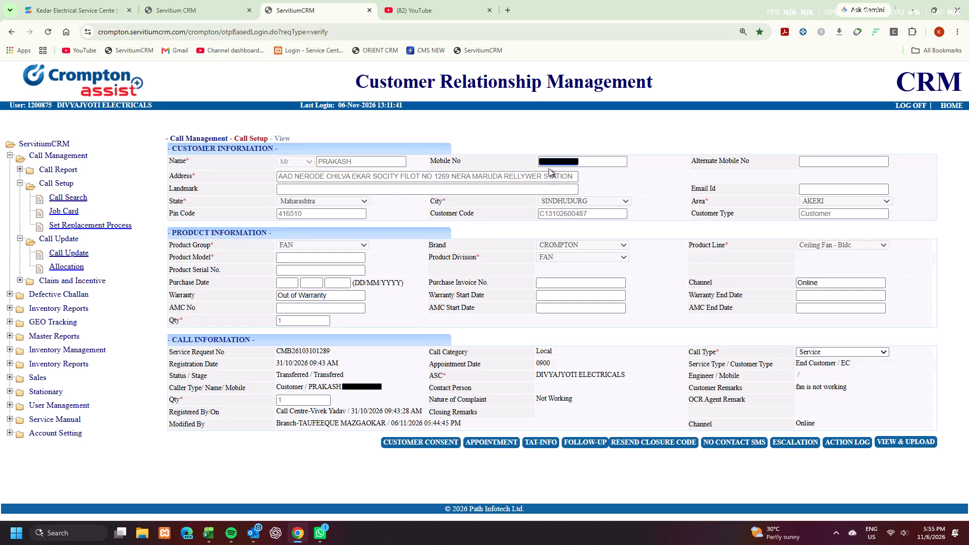
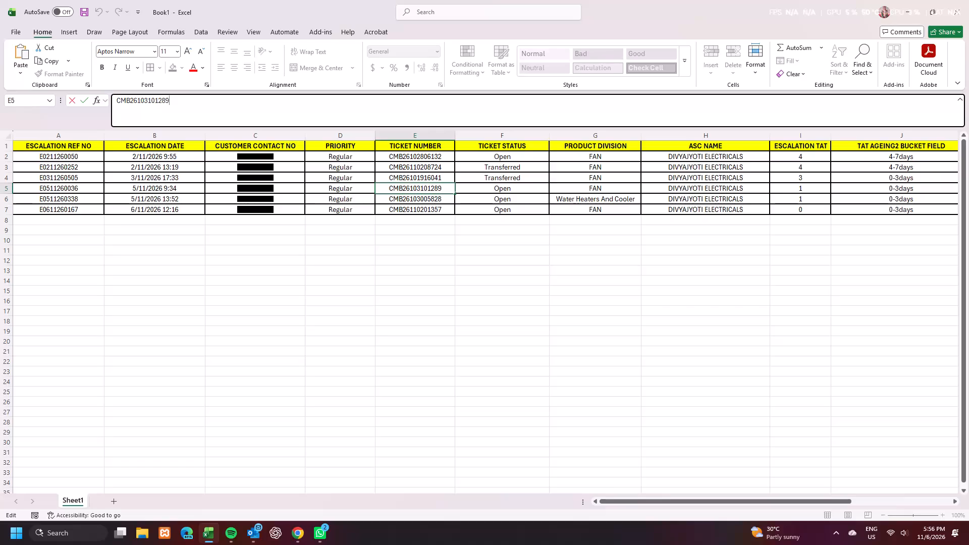
{"action": "key", "text": "Right"}
{"action": "key", "text": "Right"}
{"action": "key", "text": "Right"}
{"action": "key", "text": "Right"}
{"action": "left_click", "coordinate": [518, 189]}
{"action": "key", "text": "Right"}
{"action": "key", "text": "Right"}
{"action": "key", "text": "Right"}
{"action": "key", "text": "Right"}
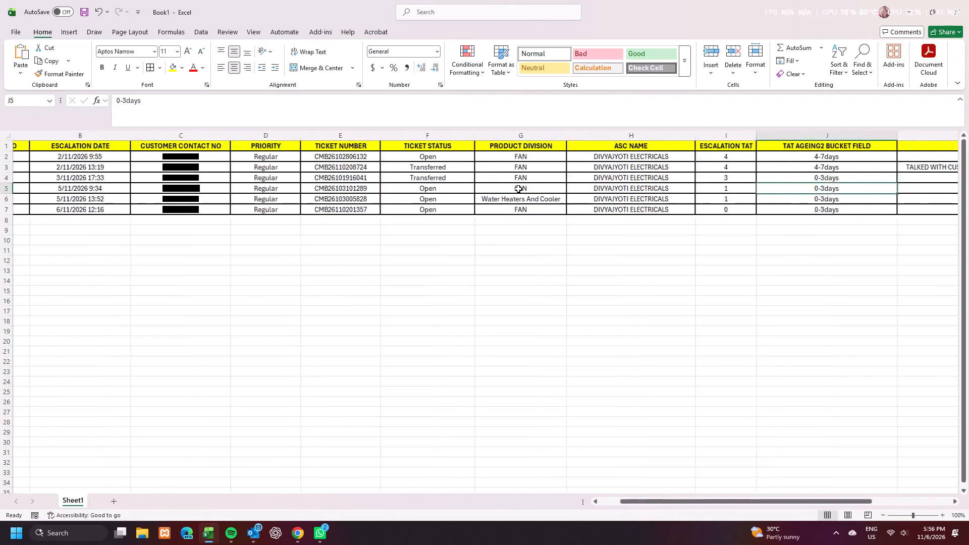
{"action": "key", "text": "Right"}
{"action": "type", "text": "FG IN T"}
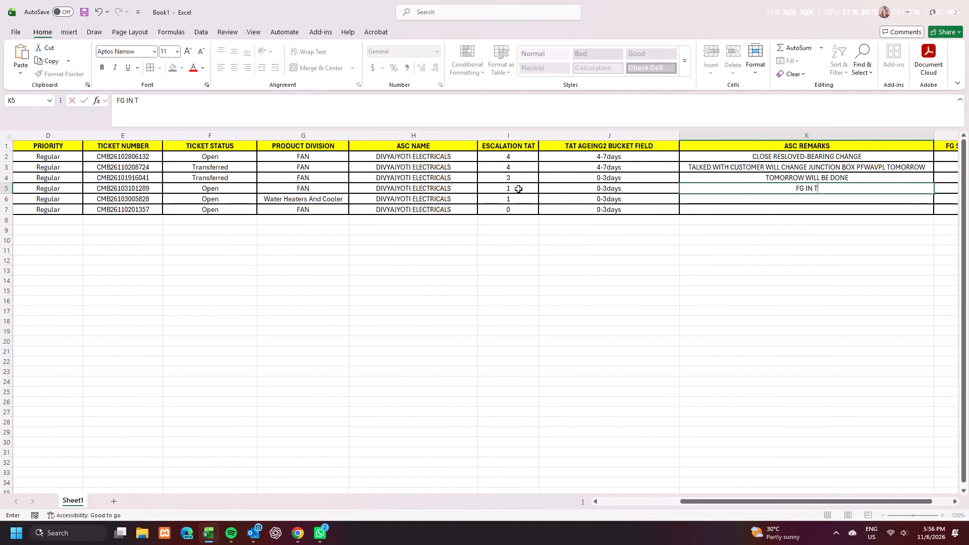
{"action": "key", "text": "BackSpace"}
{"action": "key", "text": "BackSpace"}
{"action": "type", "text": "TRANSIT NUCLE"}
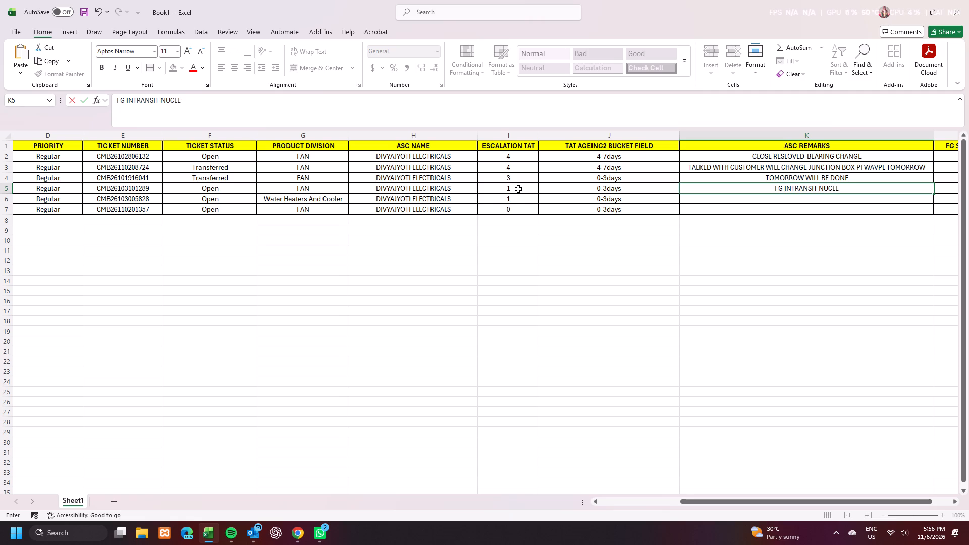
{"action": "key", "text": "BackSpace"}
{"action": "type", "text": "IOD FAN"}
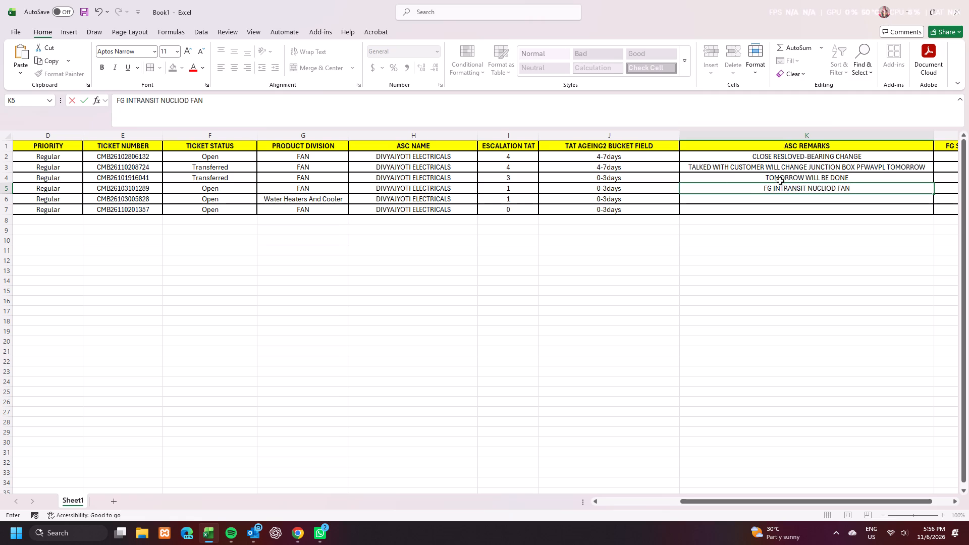
{"action": "left_click", "coordinate": [787, 187]}
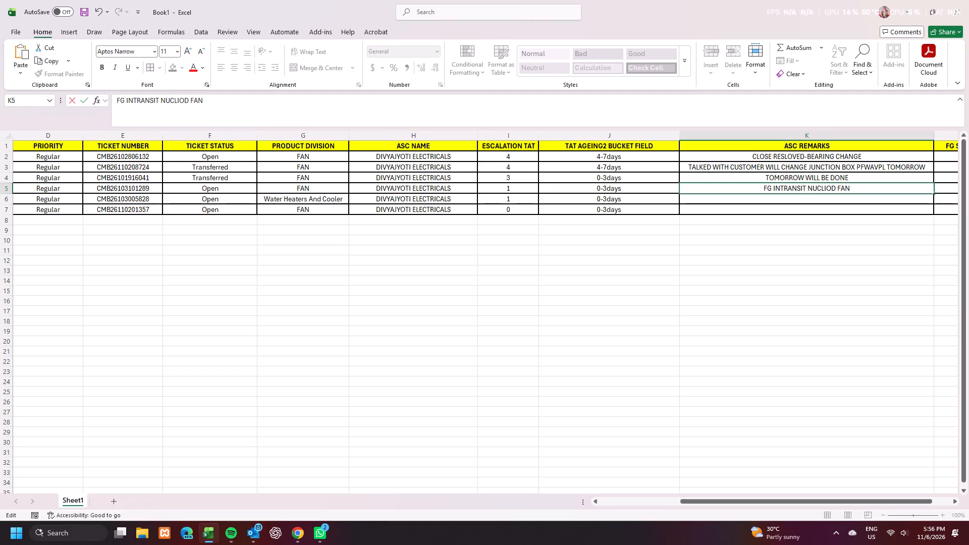
{"action": "left_click", "coordinate": [159, 98]}
{"action": "key", "text": "BackSpace"}
{"action": "key", "text": "BackSpace"}
{"action": "key", "text": "BackSpace"}
{"action": "key", "text": "BackSpace"}
{"action": "key", "text": "BackSpace"}
{"action": "key", "text": "BackSpace"}
{"action": "key", "text": "BackSpace"}
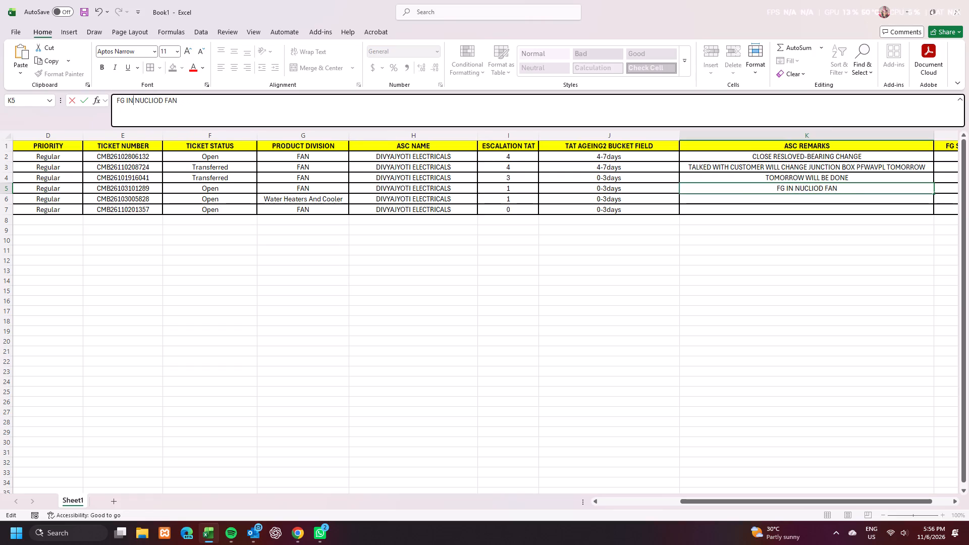
{"action": "key", "text": "BackSpace"}
{"action": "key", "text": "BackSpace"}
{"action": "type", "text": "PUNCHED"}
{"action": "left_click", "coordinate": [684, 201]}
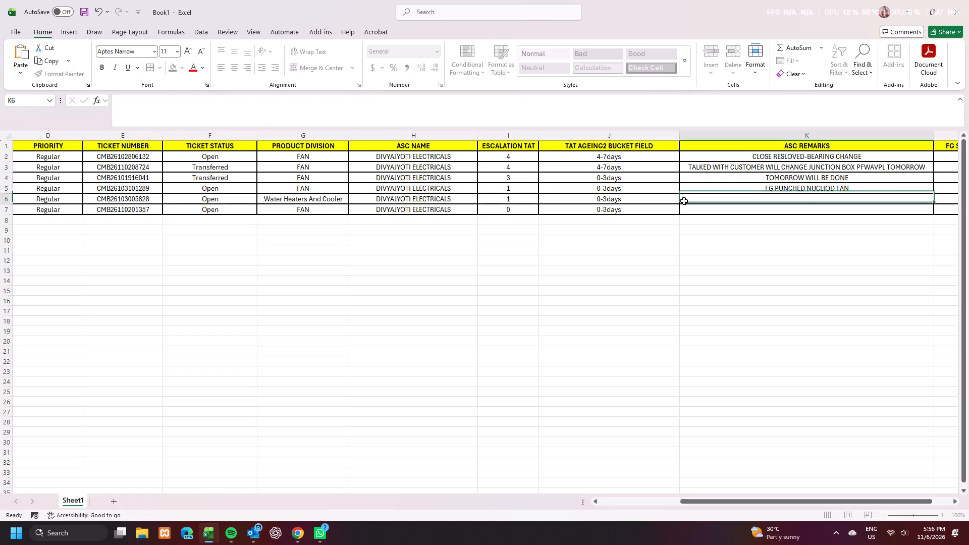
{"action": "key", "text": "Left"}
{"action": "key", "text": "Left"}
{"action": "key", "text": "Left"}
{"action": "key", "text": "Left"}
{"action": "key", "text": "Left"}
{"action": "key", "text": "Left"}
{"action": "key", "text": "Left"}
{"action": "key", "text": "Left"}
{"action": "key", "text": "Left"}
{"action": "key", "text": "Left"}
{"action": "key", "text": "Left"}
{"action": "key", "text": "Right"}
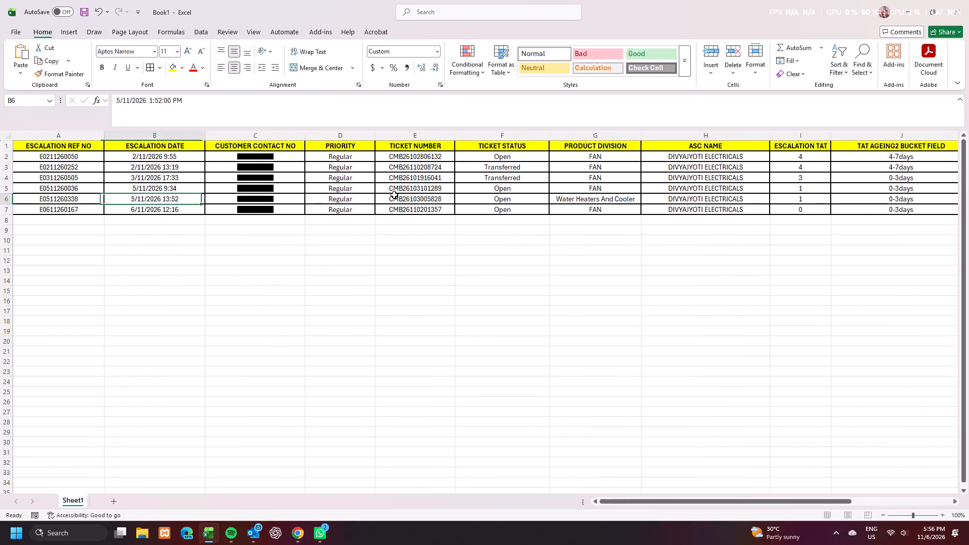
{"action": "key", "text": "Right"}
{"action": "key", "text": "Right"}
{"action": "key", "text": "Right"}
{"action": "double_click", "coordinate": [142, 113]}
{"action": "key", "text": "ctrl+c"}
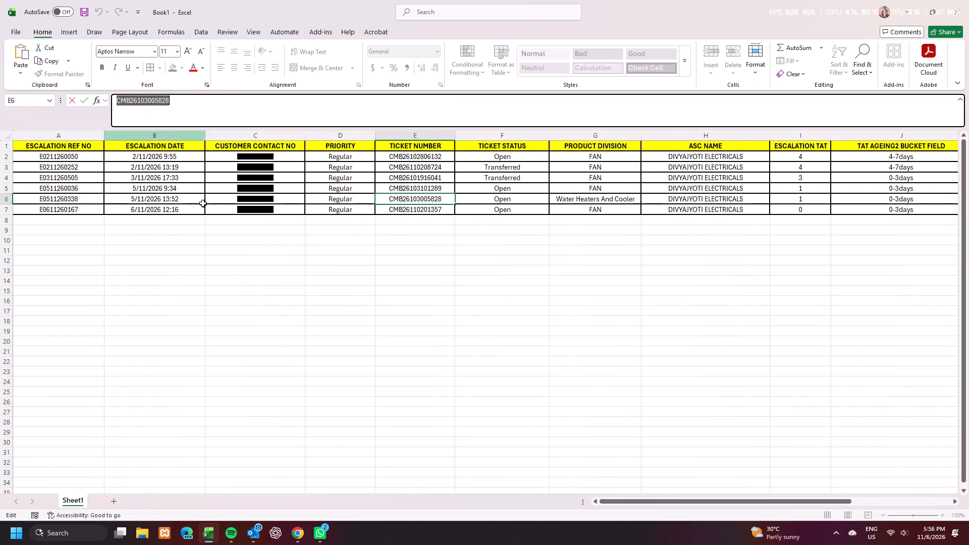
{"action": "left_click", "coordinate": [297, 538]}
{"action": "left_click", "coordinate": [80, 199]}
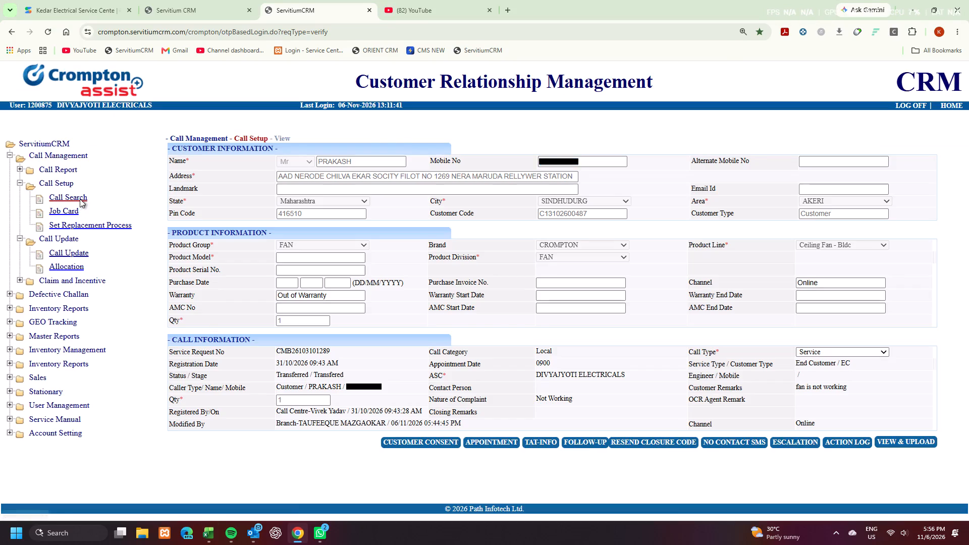
{"action": "left_click", "coordinate": [305, 180]}
{"action": "key", "text": "ctrl+v"}
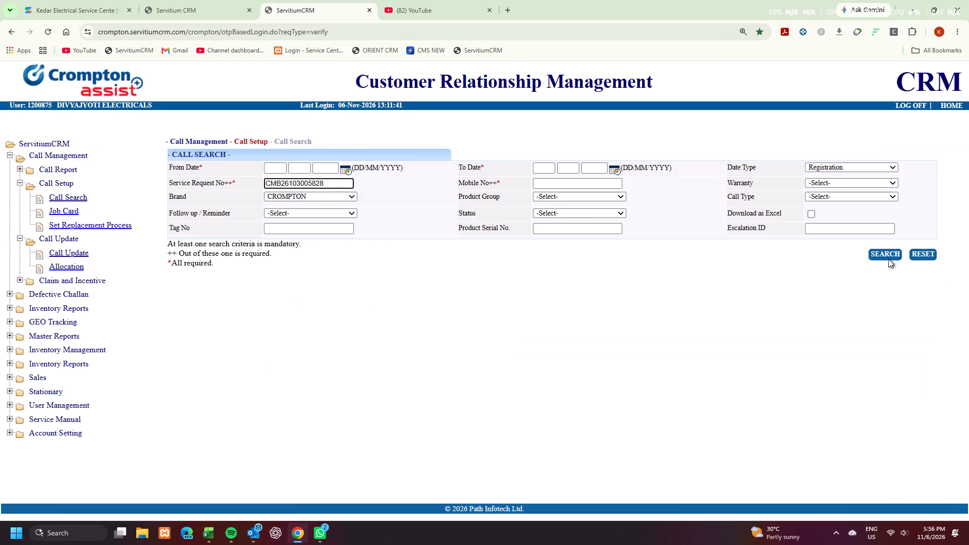
{"action": "left_click", "coordinate": [888, 259]}
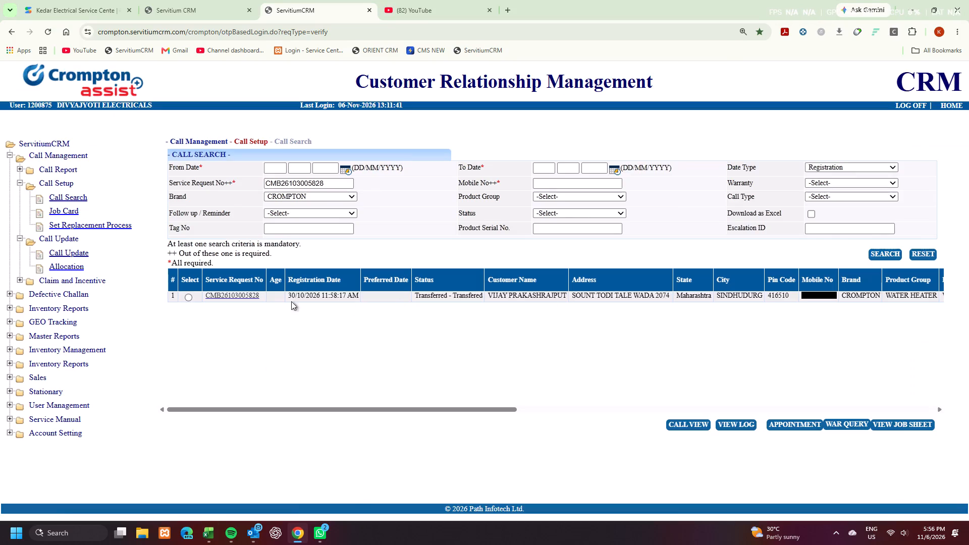
{"action": "left_click", "coordinate": [247, 295]}
{"action": "left_click", "coordinate": [842, 440]}
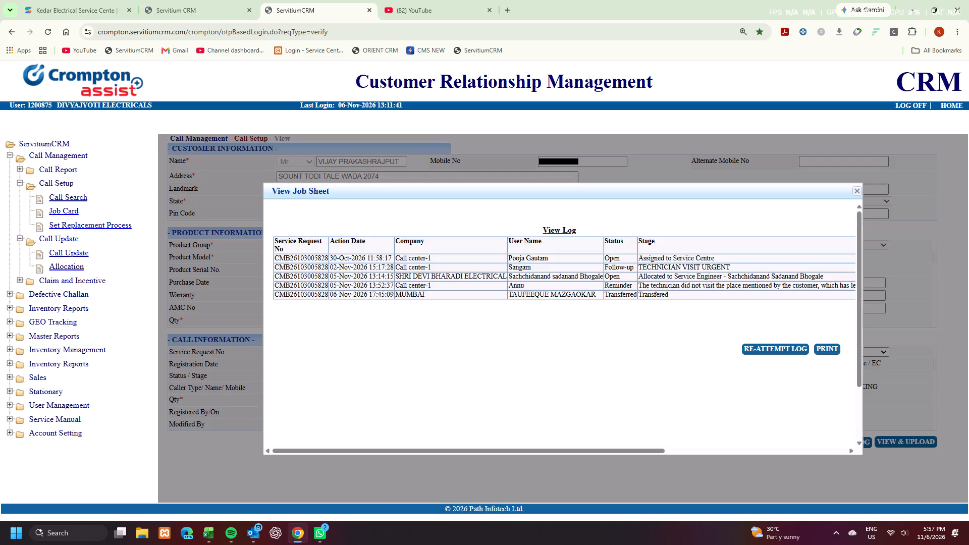
{"action": "left_click_drag", "start_coordinate": [643, 291], "coordinate": [819, 294]}
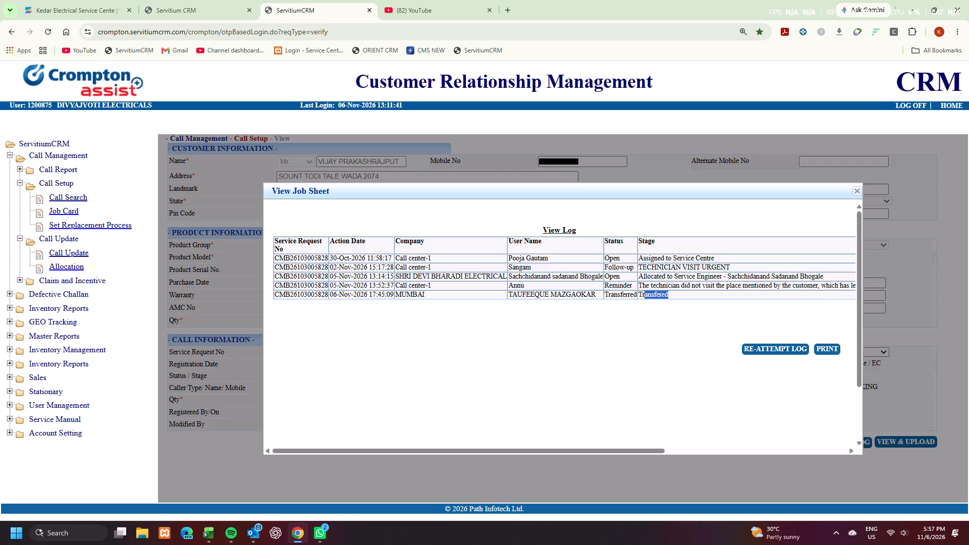
{"action": "left_click", "coordinate": [642, 294]}
{"action": "left_click_drag", "start_coordinate": [634, 287], "coordinate": [286, 285]}
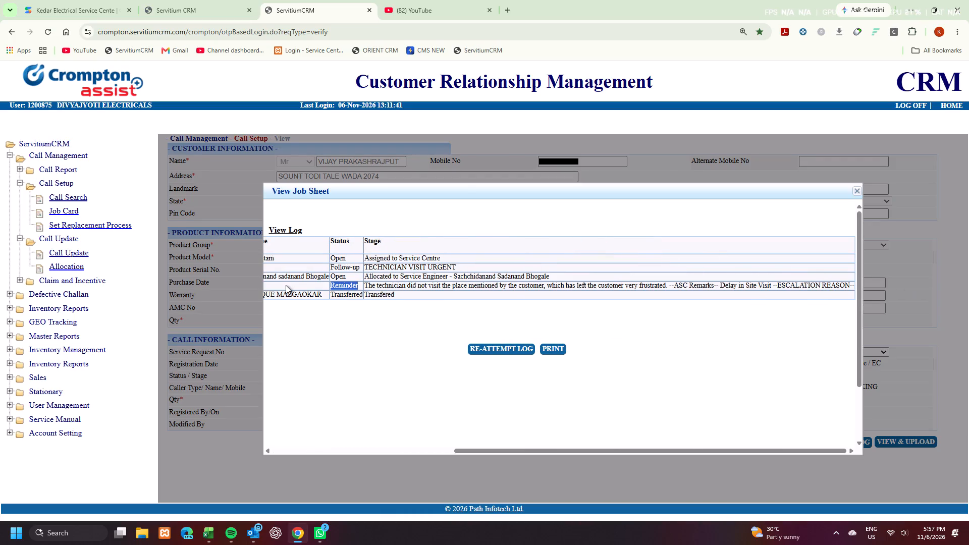
{"action": "left_click_drag", "start_coordinate": [286, 285], "coordinate": [285, 285]}
{"action": "left_click_drag", "start_coordinate": [285, 285], "coordinate": [262, 285]}
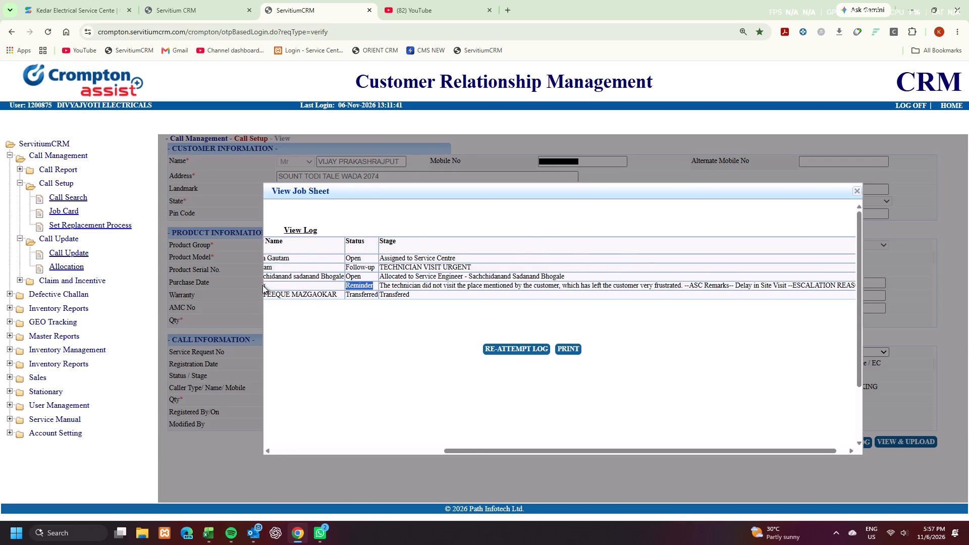
{"action": "left_click_drag", "start_coordinate": [262, 285], "coordinate": [138, 285]}
{"action": "left_click", "coordinate": [412, 337]}
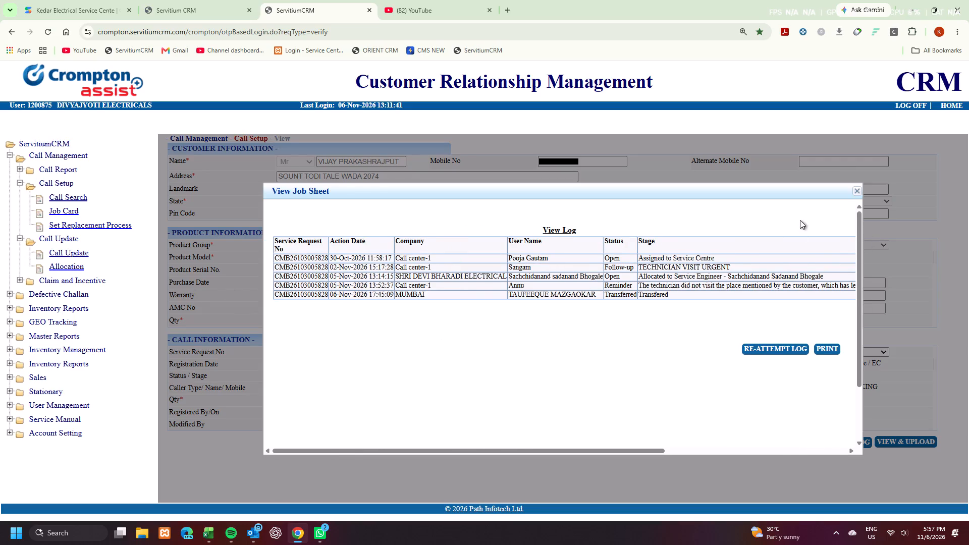
{"action": "left_click", "coordinate": [854, 191]}
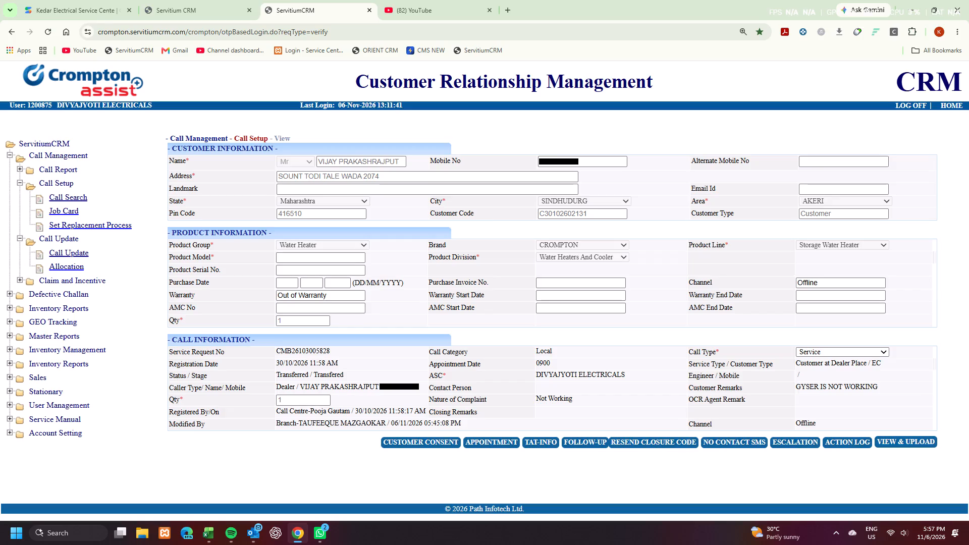
{"action": "left_click", "coordinate": [212, 528]}
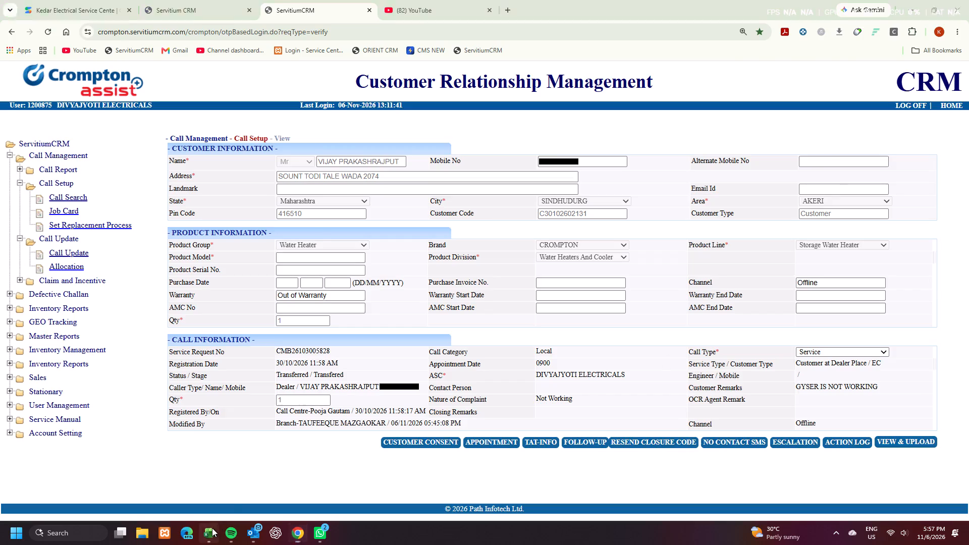
{"action": "left_click", "coordinate": [810, 201]}
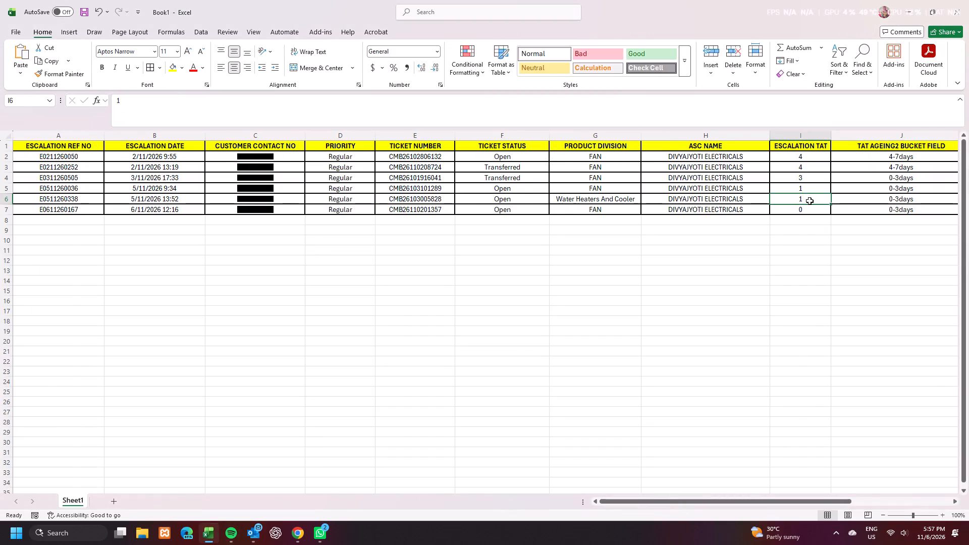
{"action": "key", "text": "Right"}
{"action": "key", "text": "Right"}
{"action": "type", "text": "TALKED WITH CUSTOMER WILL CHEC"}
{"action": "key", "text": "k"}
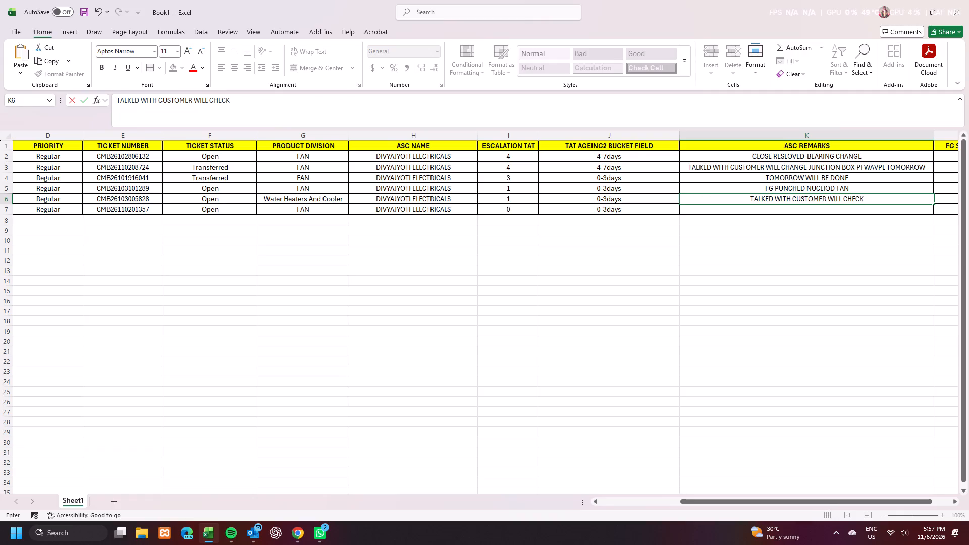
{"action": "key", "text": "Down"}
{"action": "key", "text": "Left"}
{"action": "key", "text": "Left"}
{"action": "key", "text": "Left"}
{"action": "key", "text": "Left"}
{"action": "key", "text": "Left"}
{"action": "key", "text": "Left"}
{"action": "key", "text": "Left"}
{"action": "key", "text": "Left"}
{"action": "key", "text": "Left"}
{"action": "key", "text": "Left"}
{"action": "key", "text": "Left"}
{"action": "key", "text": "Left"}
{"action": "key", "text": "Left"}
{"action": "key", "text": "Left"}
{"action": "key", "text": "Left"}
{"action": "key", "text": "Left"}
{"action": "key", "text": "Left"}
{"action": "key", "text": "Left"}
{"action": "key", "text": "Left"}
{"action": "key", "text": "Left"}
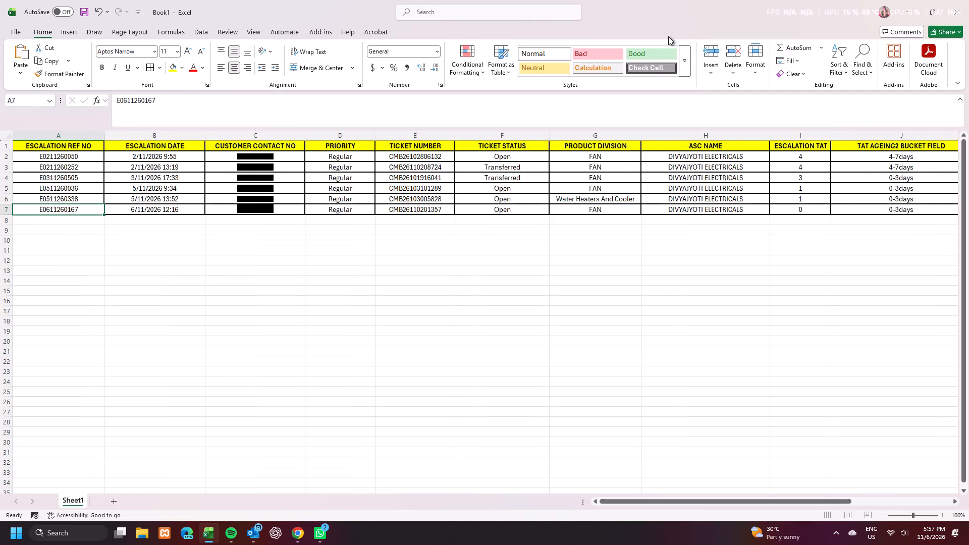
{"action": "key", "text": "Right"}
{"action": "key", "text": "Right"}
{"action": "key", "text": "Right"}
{"action": "key", "text": "Right"}
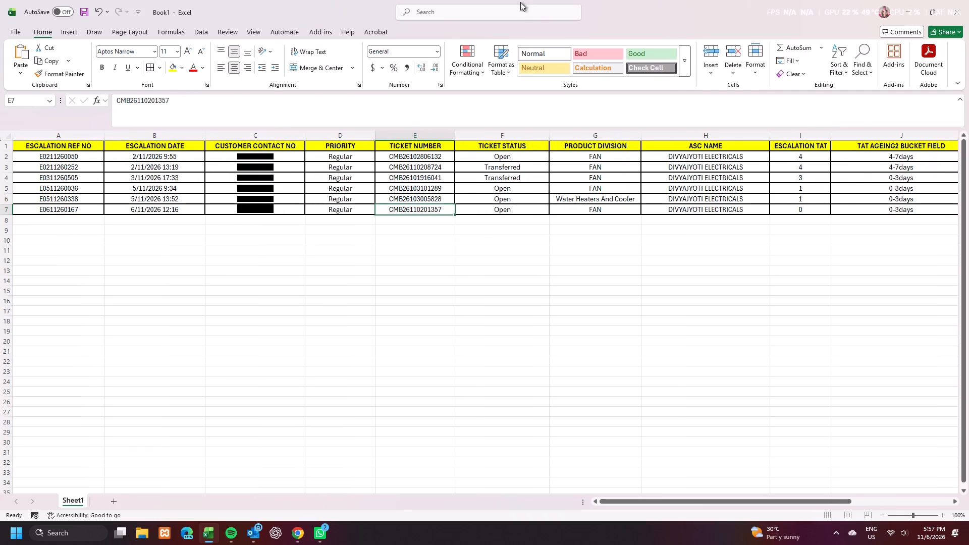
{"action": "double_click", "coordinate": [147, 103]}
{"action": "right_click", "coordinate": [147, 103]}
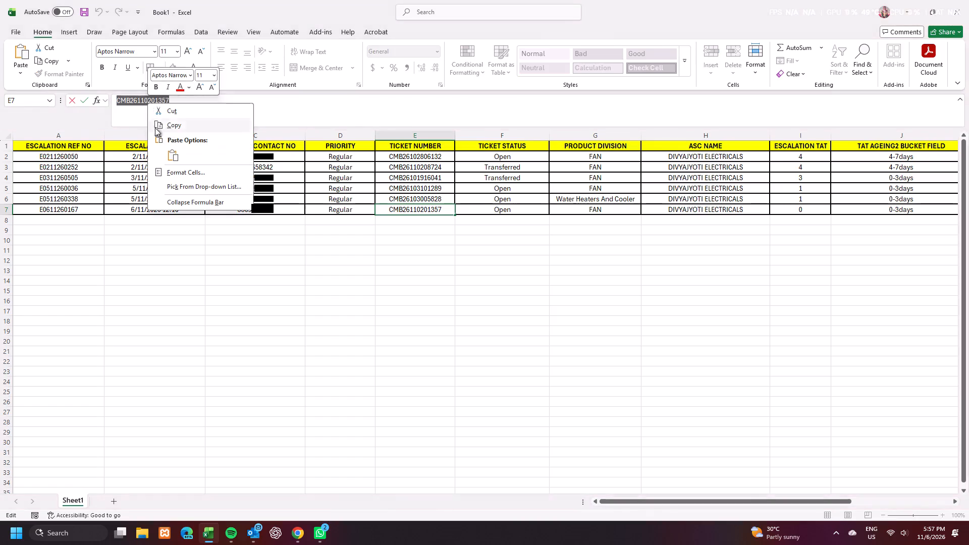
{"action": "left_click", "coordinate": [170, 128]}
{"action": "left_click", "coordinate": [295, 530]}
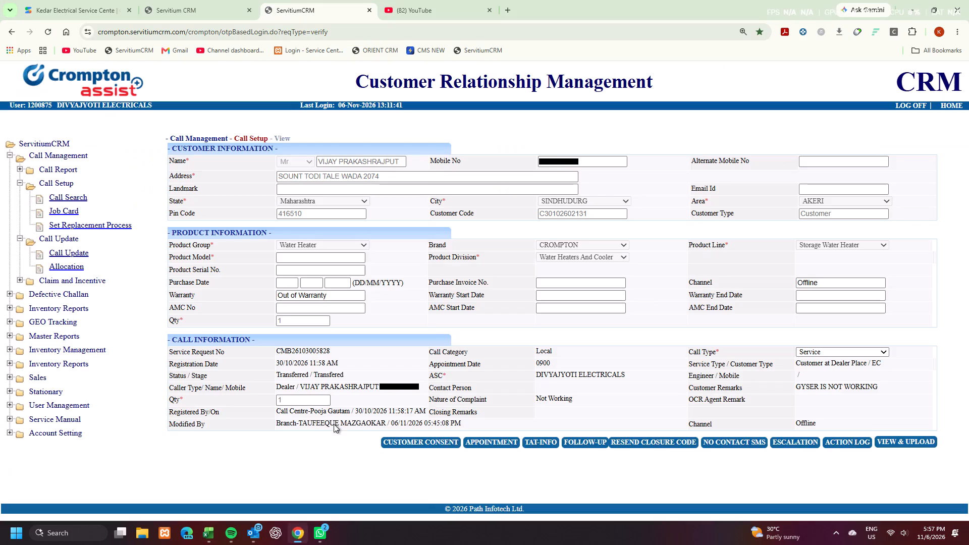
{"action": "left_click", "coordinate": [72, 196]}
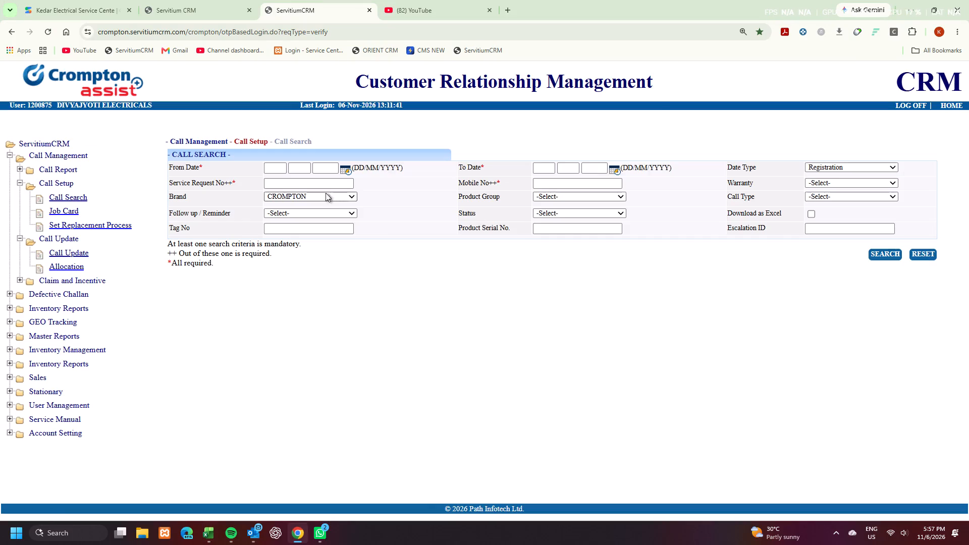
{"action": "left_click", "coordinate": [314, 189]}
{"action": "left_click", "coordinate": [307, 182]}
{"action": "right_click", "coordinate": [307, 182]}
{"action": "left_click", "coordinate": [322, 303]}
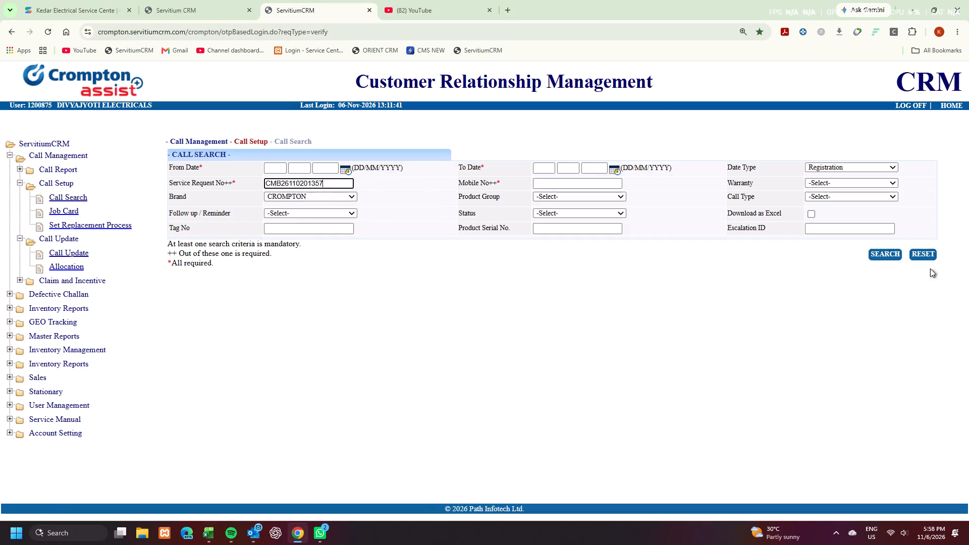
{"action": "left_click", "coordinate": [883, 250]}
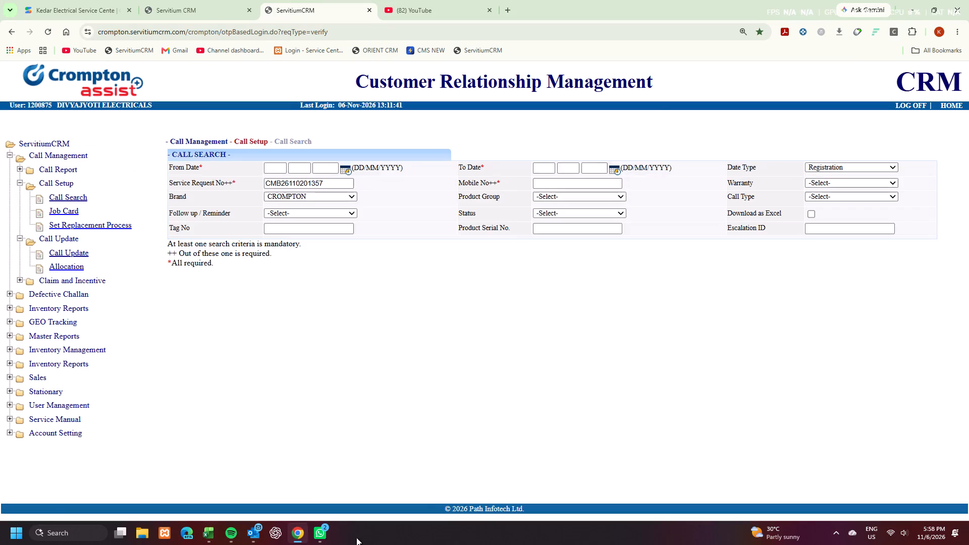
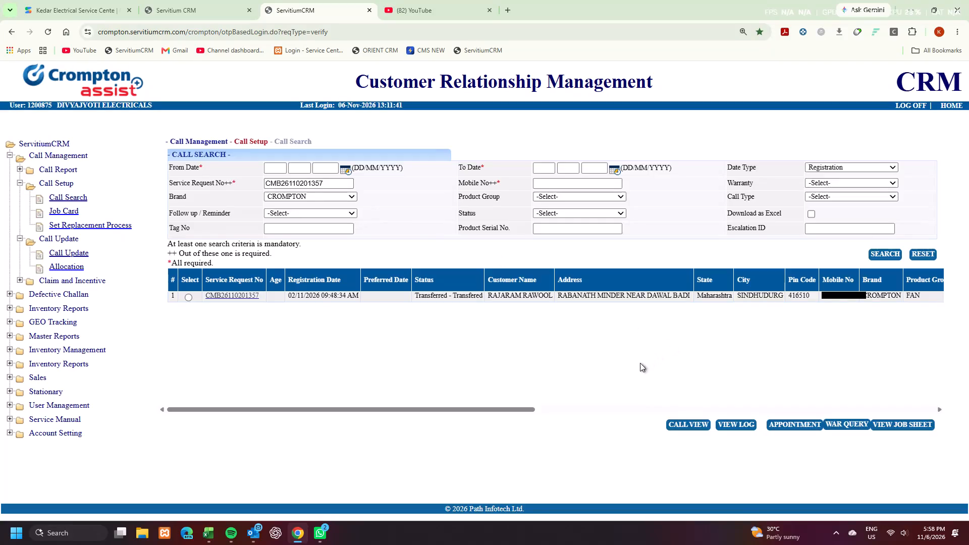
{"action": "left_click", "coordinate": [265, 179]}
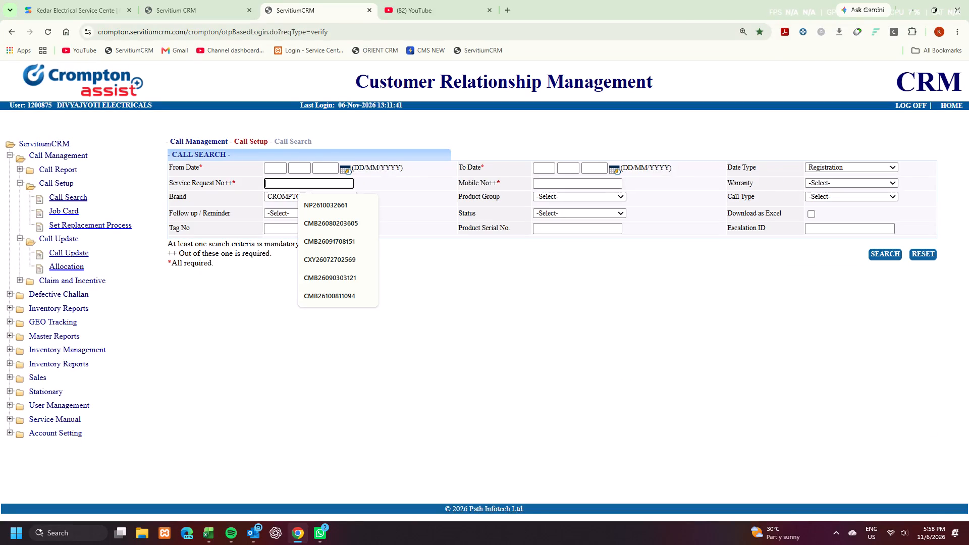
{"action": "right_click", "coordinate": [276, 185]}
{"action": "left_click", "coordinate": [304, 309]}
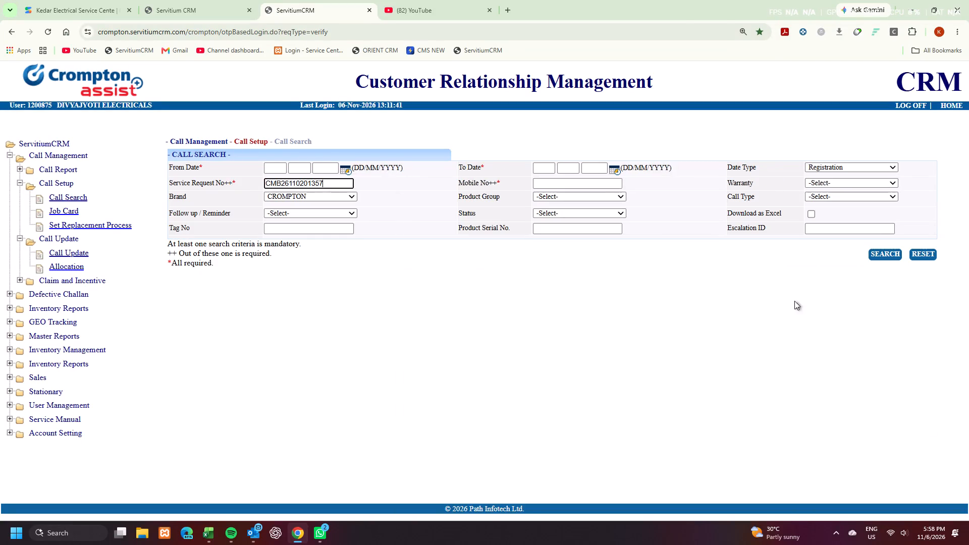
{"action": "left_click", "coordinate": [891, 258]}
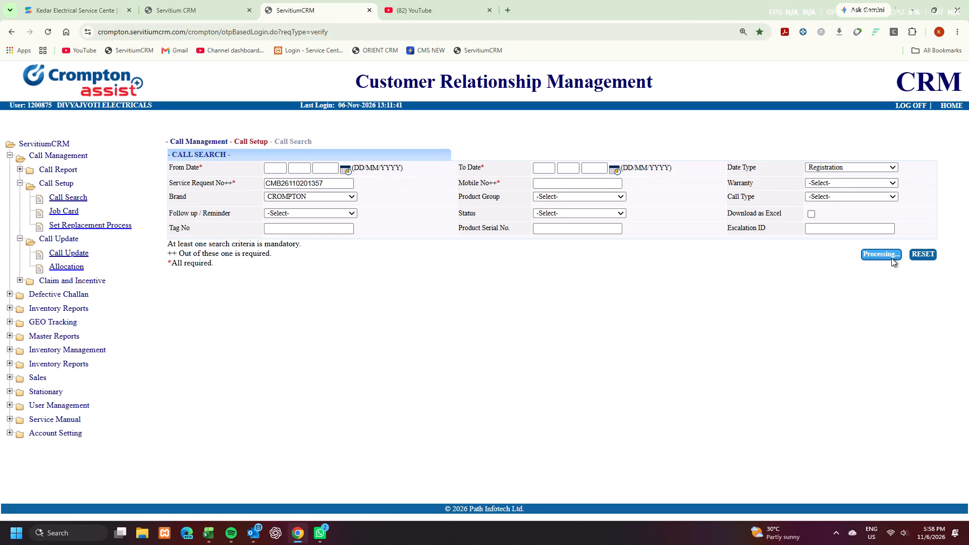
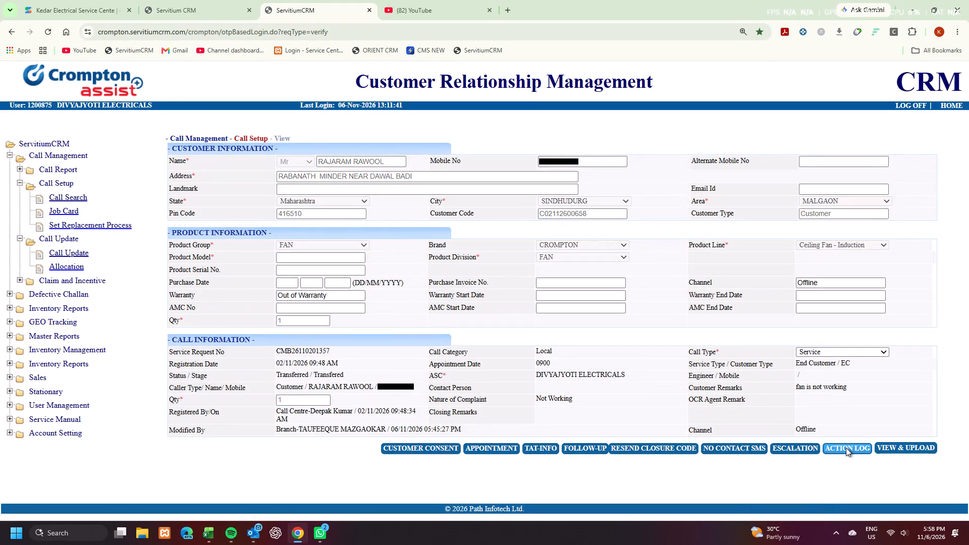
{"action": "left_click", "coordinate": [846, 448]}
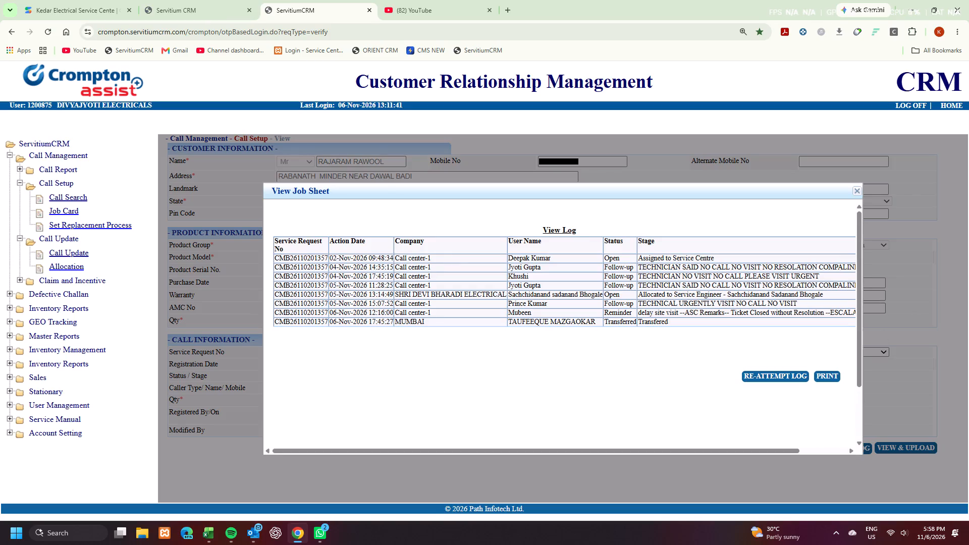
{"action": "left_click_drag", "start_coordinate": [734, 282], "coordinate": [913, 289]}
{"action": "left_click", "coordinate": [743, 326]}
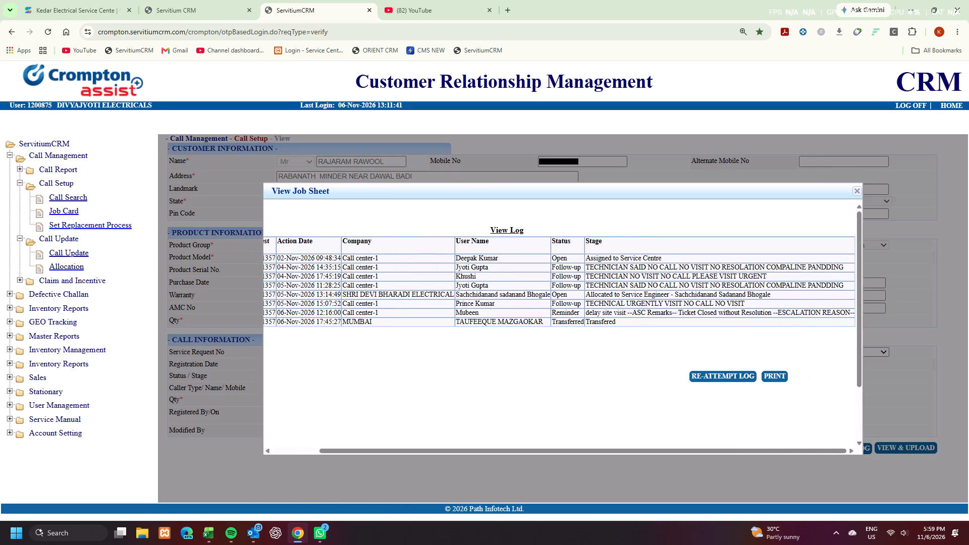
{"action": "left_click_drag", "start_coordinate": [729, 311], "coordinate": [897, 311]}
{"action": "left_click", "coordinate": [755, 328]}
{"action": "left_click_drag", "start_coordinate": [750, 312], "coordinate": [228, 314]}
{"action": "left_click", "coordinate": [680, 376]}
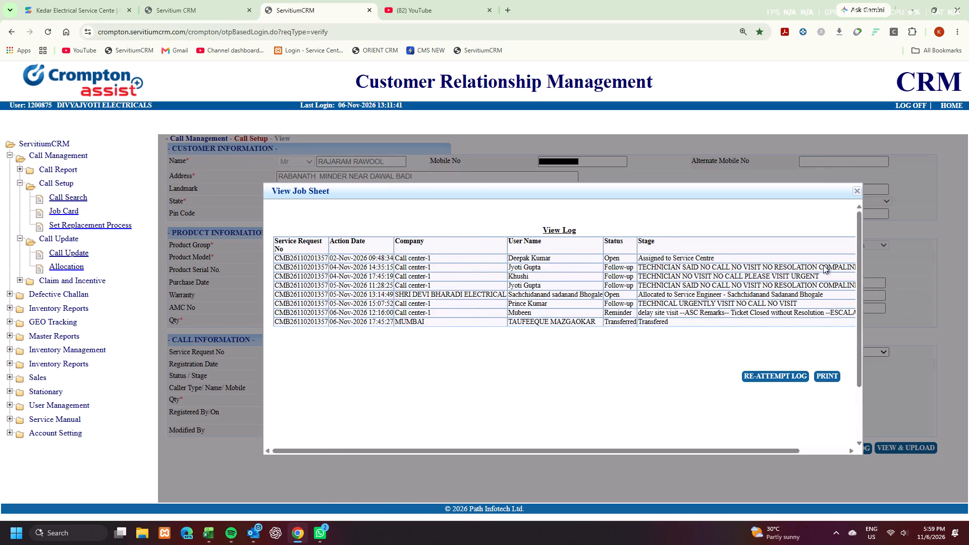
Check the re-attempt log of the same service request and dismiss it.
{"action": "left_click", "coordinate": [781, 377]}
{"action": "left_click", "coordinate": [789, 265]}
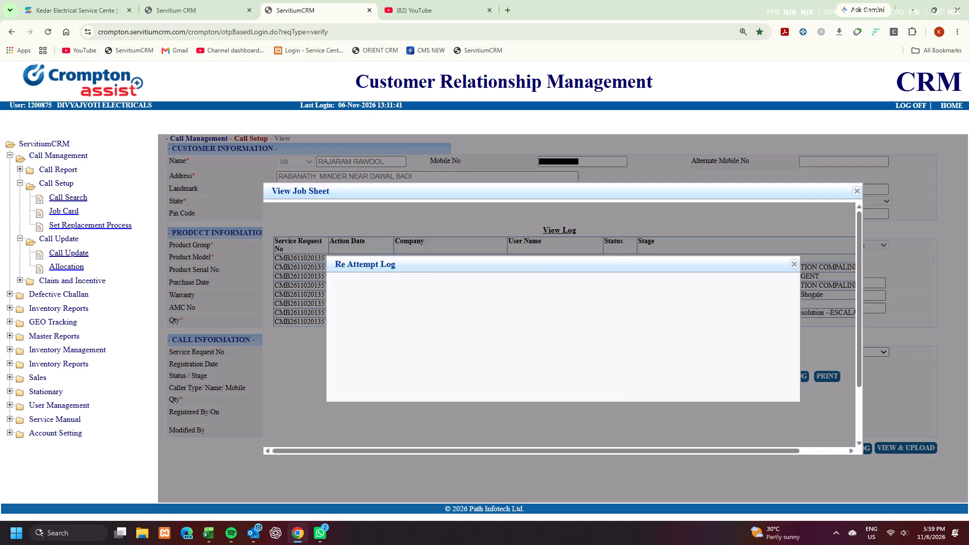
Close the open job sheet log and reopen it for the same service request.
{"action": "left_click", "coordinate": [854, 193]}
{"action": "left_click", "coordinate": [860, 454]}
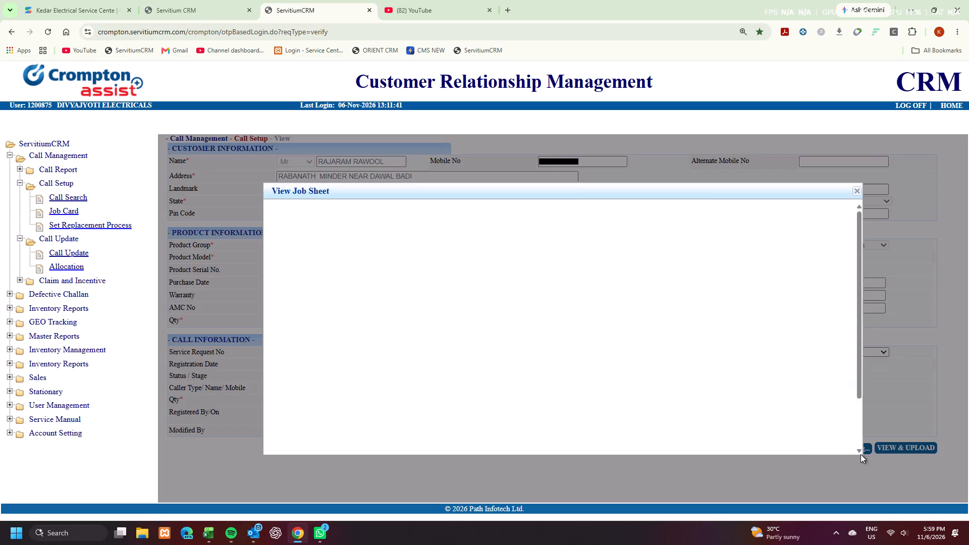
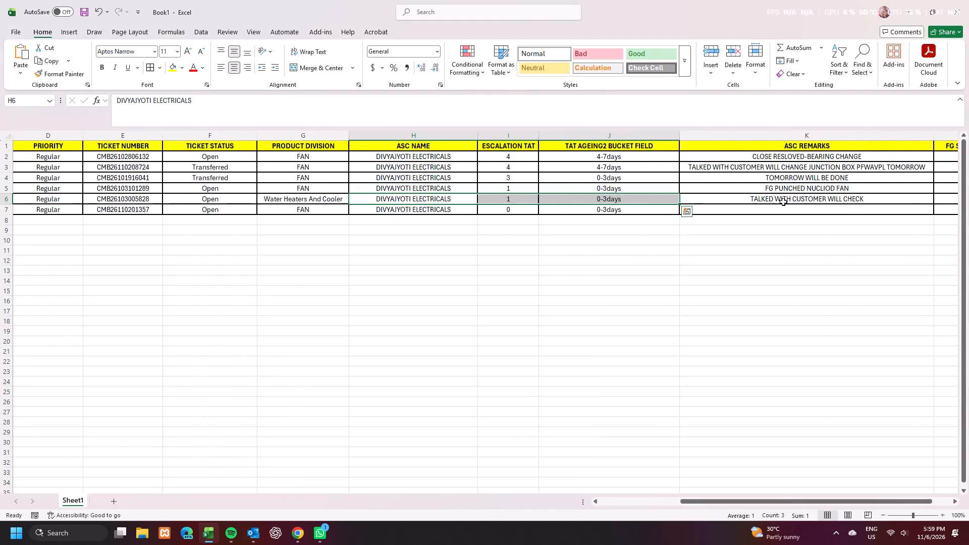
Change the ASC remark in K6 to "TALKED WITH CUSTOMER WILL RESLOVE BY TOMORROW".
{"action": "left_click", "coordinate": [838, 197]}
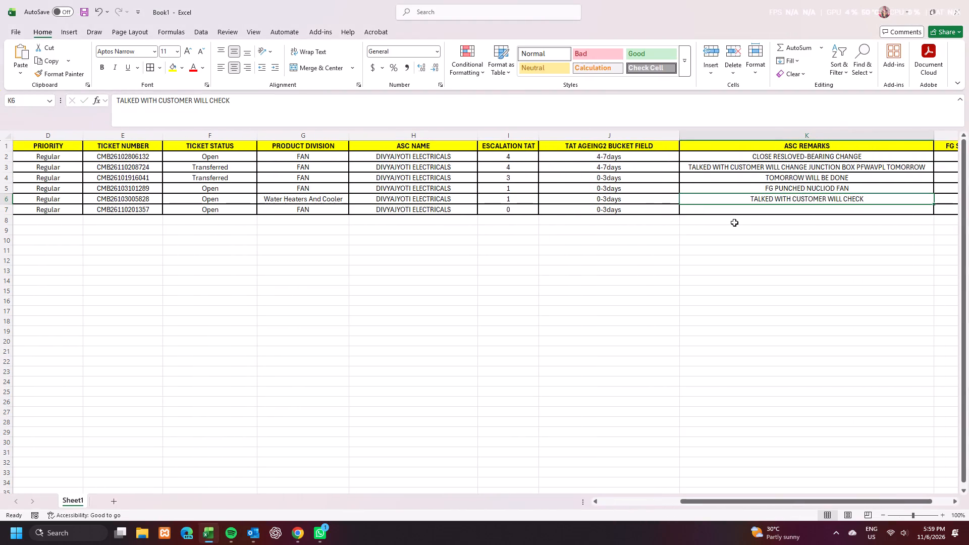
{"action": "left_click", "coordinate": [255, 108]}
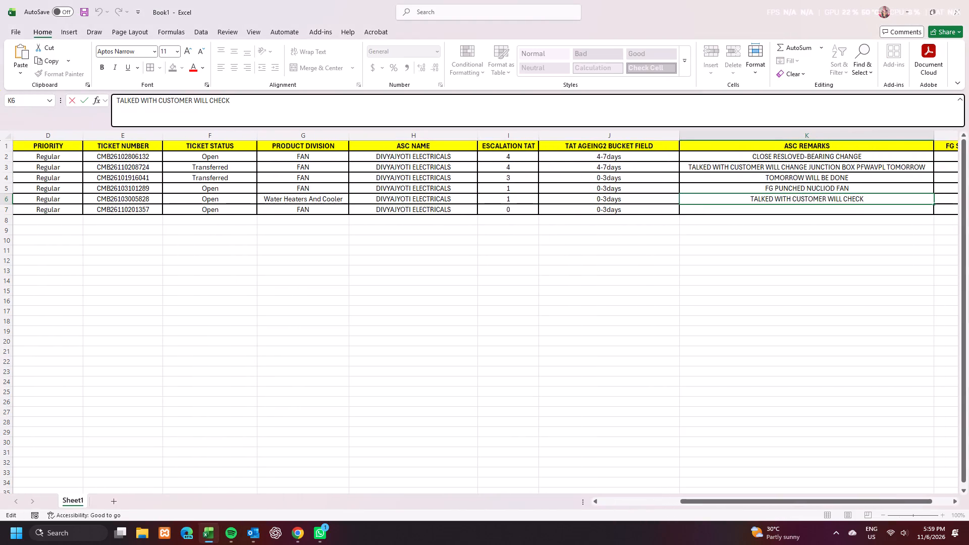
{"action": "key", "text": "BackSpace"}
{"action": "key", "text": "BackSpace"}
{"action": "key", "text": "BackSpace"}
{"action": "key", "text": "BackSpace"}
{"action": "key", "text": "BackSpace"}
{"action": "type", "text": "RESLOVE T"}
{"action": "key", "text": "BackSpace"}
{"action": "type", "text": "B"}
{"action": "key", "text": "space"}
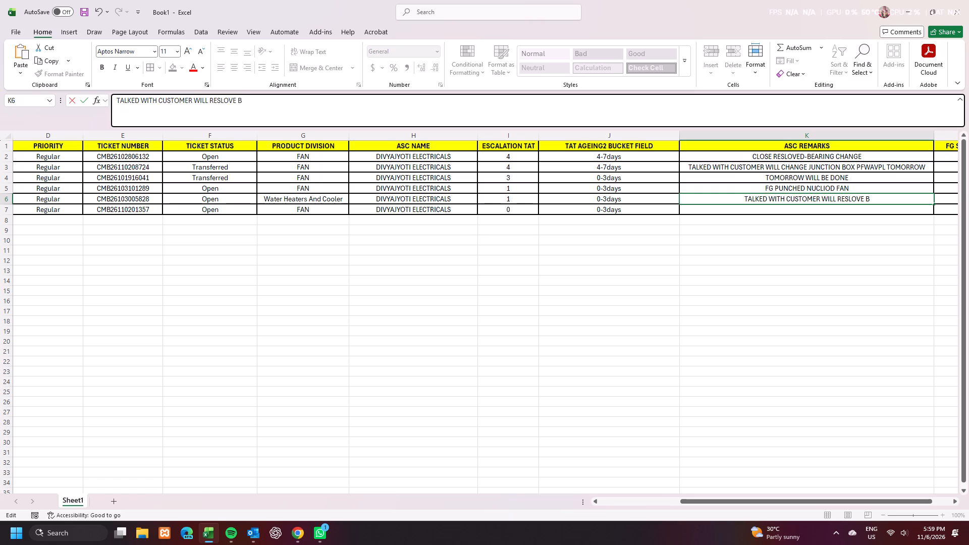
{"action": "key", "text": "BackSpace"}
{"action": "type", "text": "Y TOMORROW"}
{"action": "left_click", "coordinate": [808, 298]}
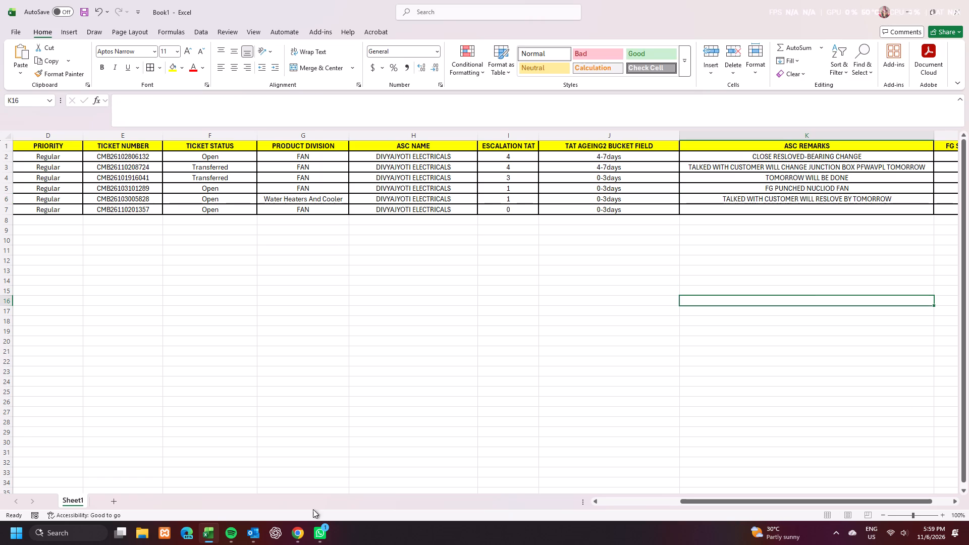
Switch to Chrome, open the published Kedar Electrical Service Center app from AI Studio and close the AI Studio editor tab.
{"action": "left_click", "coordinate": [302, 527]}
{"action": "left_click", "coordinate": [71, 1]}
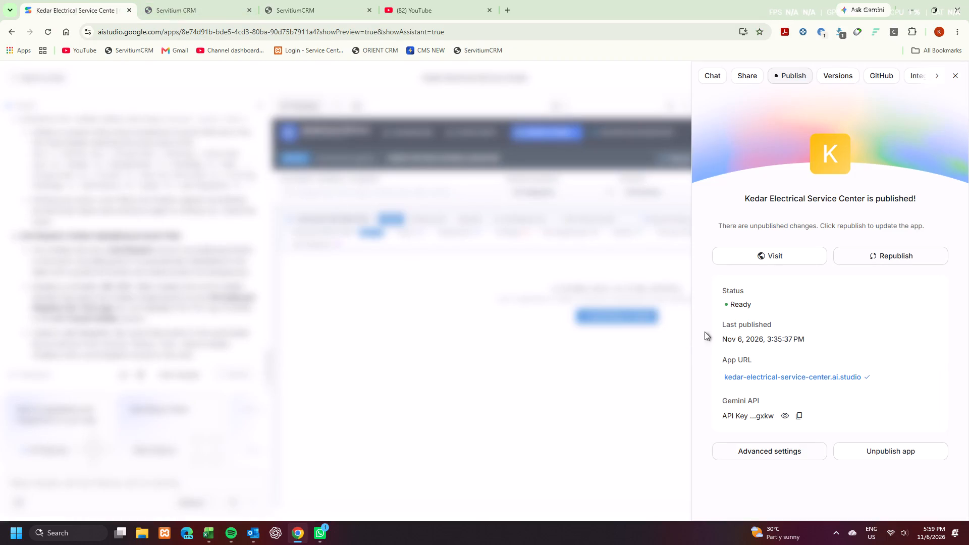
{"action": "left_click", "coordinate": [770, 257]}
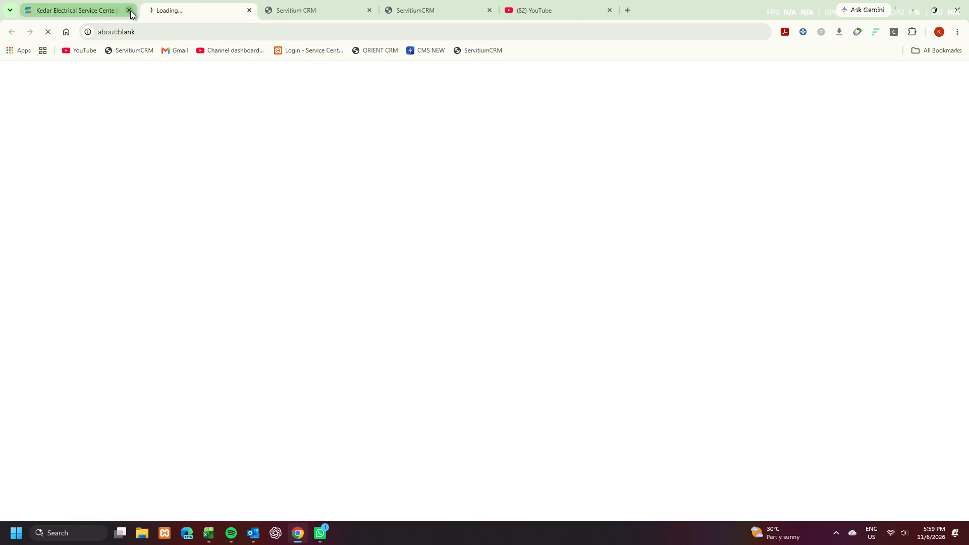
{"action": "left_click", "coordinate": [130, 11]}
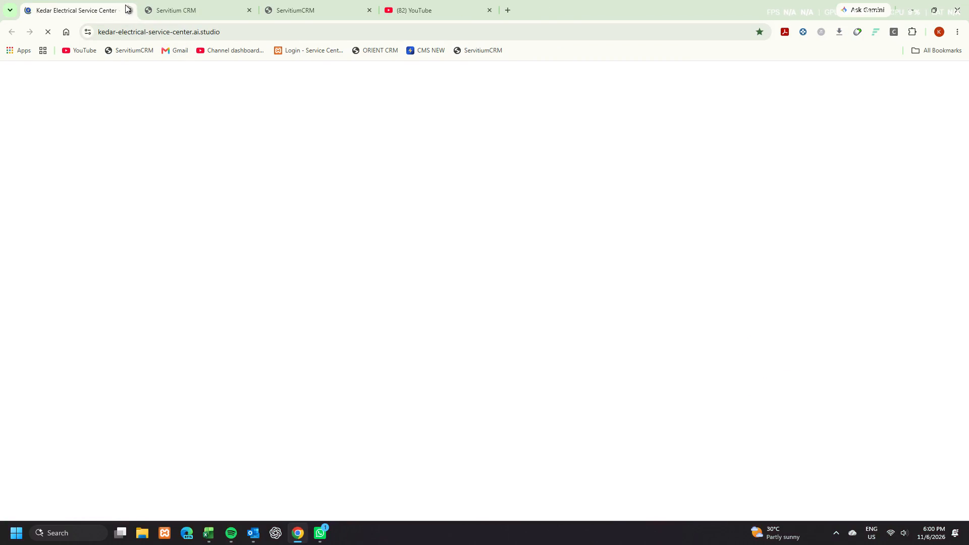
Return to the Excel workbook and select the empty ASC remark cell K7 of the last ticket.
{"action": "left_click", "coordinate": [212, 531]}
{"action": "left_click", "coordinate": [682, 208]}
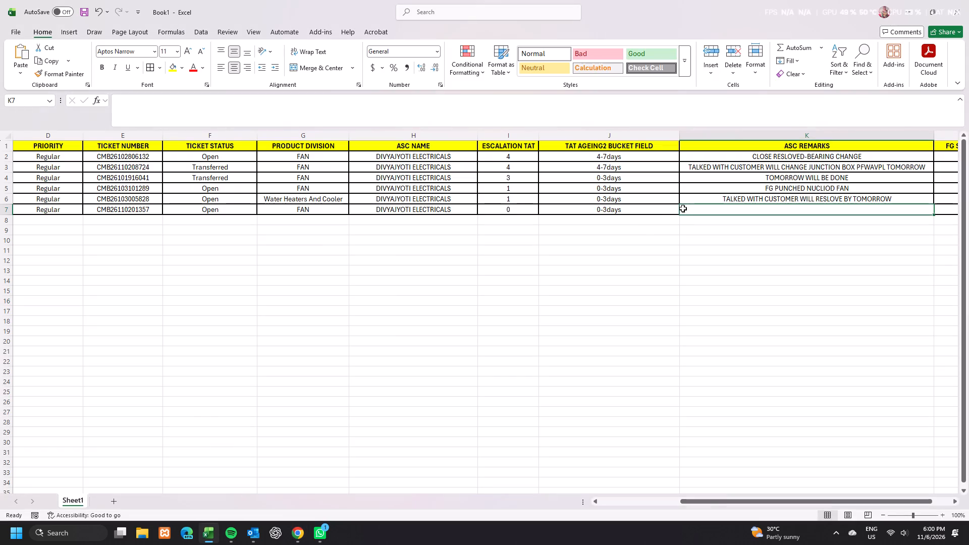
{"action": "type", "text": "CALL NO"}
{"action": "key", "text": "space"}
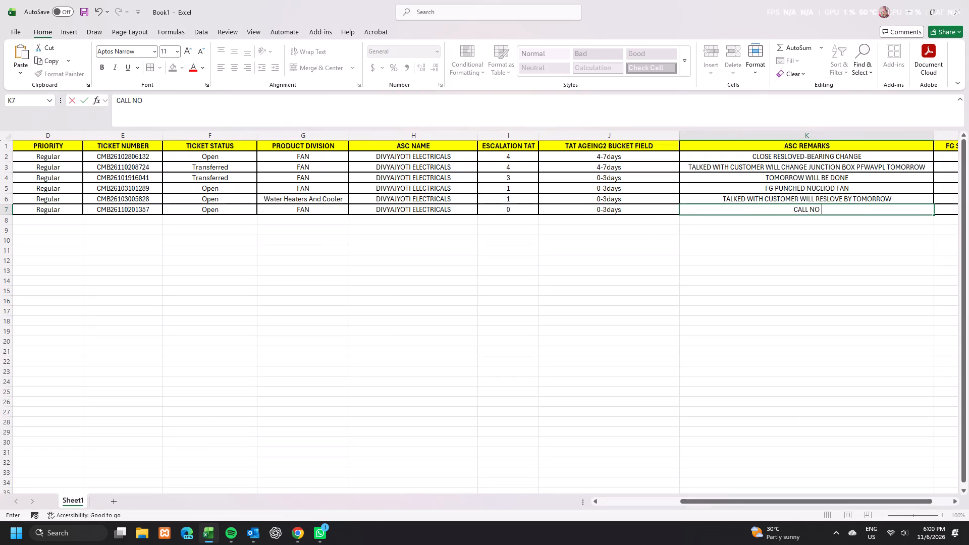
Complete the ASC remark for the last ticket in K7 so it reads "CALL NOT CONNECT".
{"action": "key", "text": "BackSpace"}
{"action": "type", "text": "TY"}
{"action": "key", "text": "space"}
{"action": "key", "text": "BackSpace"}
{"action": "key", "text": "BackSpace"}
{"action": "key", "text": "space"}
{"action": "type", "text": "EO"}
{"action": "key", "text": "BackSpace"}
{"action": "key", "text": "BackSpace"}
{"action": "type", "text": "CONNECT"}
{"action": "left_click", "coordinate": [741, 353]}
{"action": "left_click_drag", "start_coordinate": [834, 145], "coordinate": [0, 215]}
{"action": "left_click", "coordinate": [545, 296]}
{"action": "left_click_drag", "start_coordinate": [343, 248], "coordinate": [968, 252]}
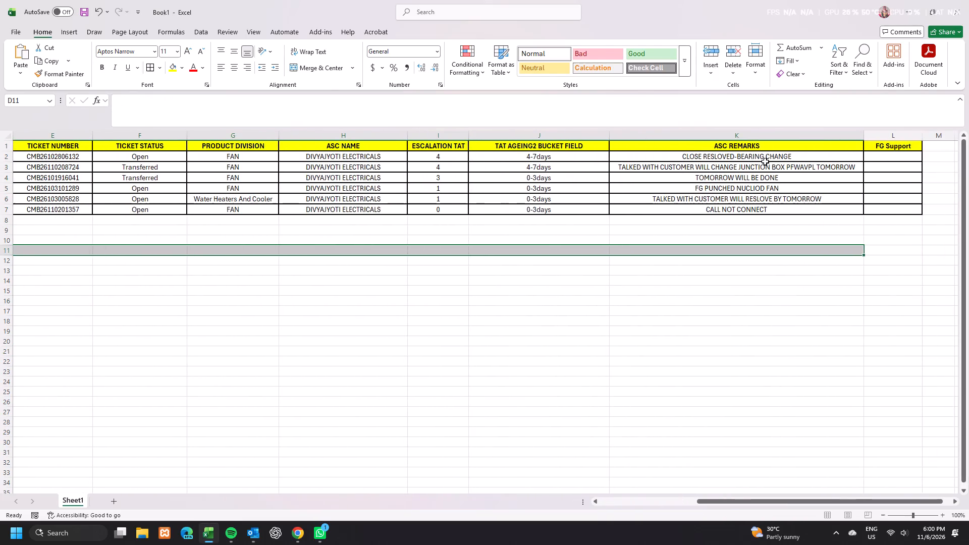
Highlight the ASC remark "CLOSE RESLOVED-BEARING CHANGE" in K2 with a yellow fill.
{"action": "left_click", "coordinate": [756, 156]}
{"action": "left_click", "coordinate": [170, 68]}
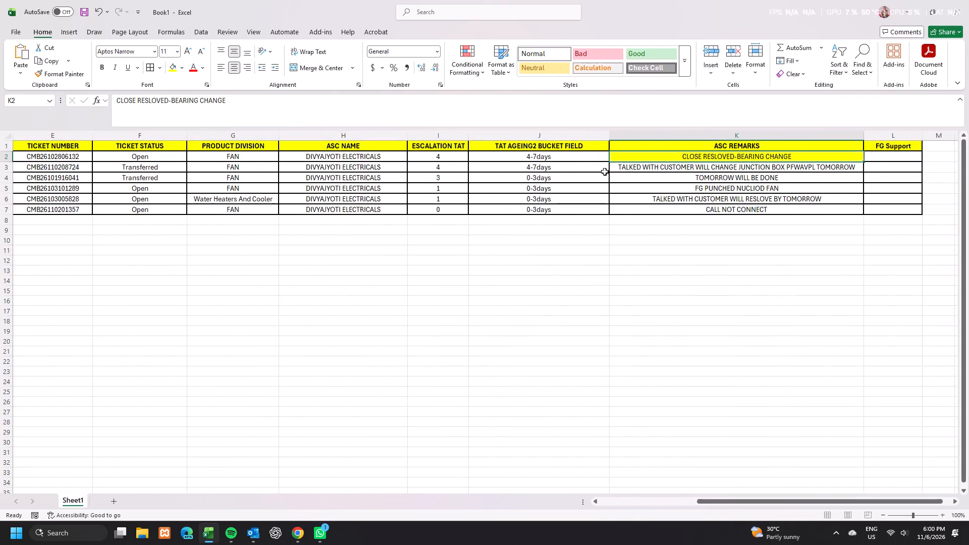
{"action": "left_click", "coordinate": [658, 168]}
{"action": "left_click", "coordinate": [695, 181]}
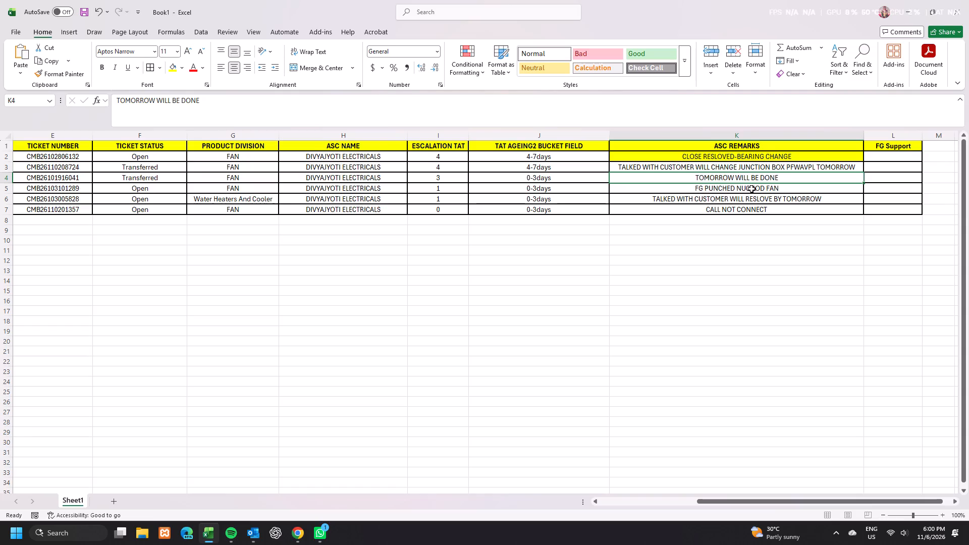
Select the ticket table from the ESCALATION REF NO column through ASC REMARKS, covering the header and all six ticket rows.
{"action": "left_click_drag", "start_coordinate": [848, 141], "coordinate": [811, 148]}
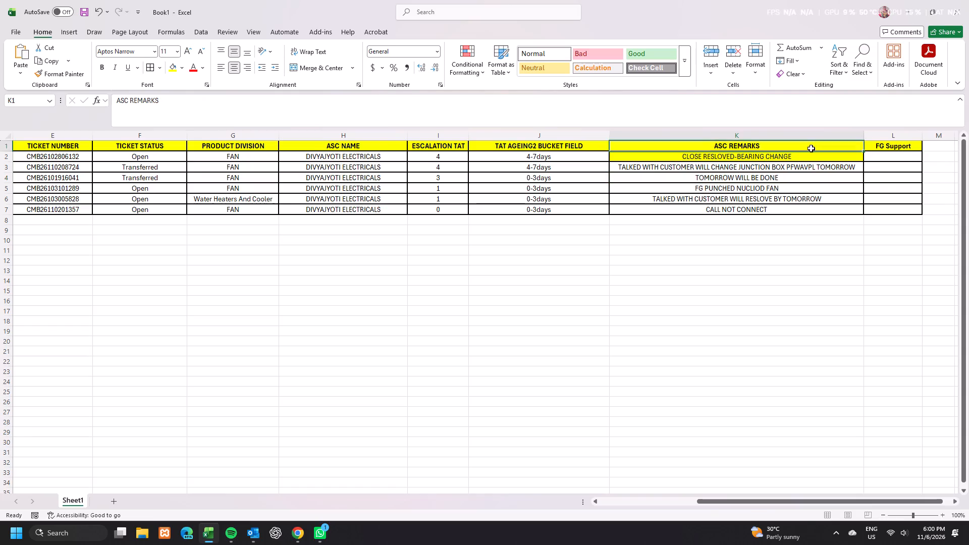
{"action": "left_click_drag", "start_coordinate": [811, 148], "coordinate": [12, 207]}
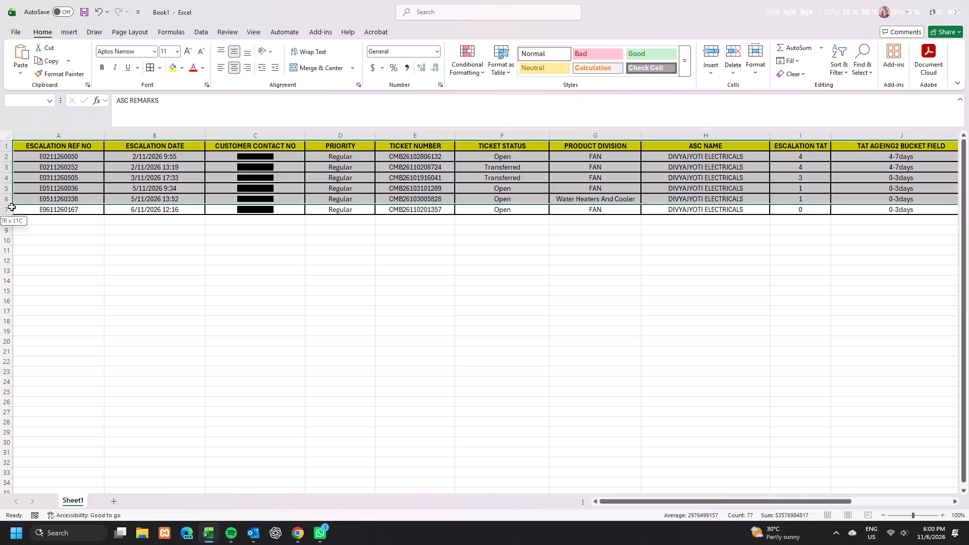
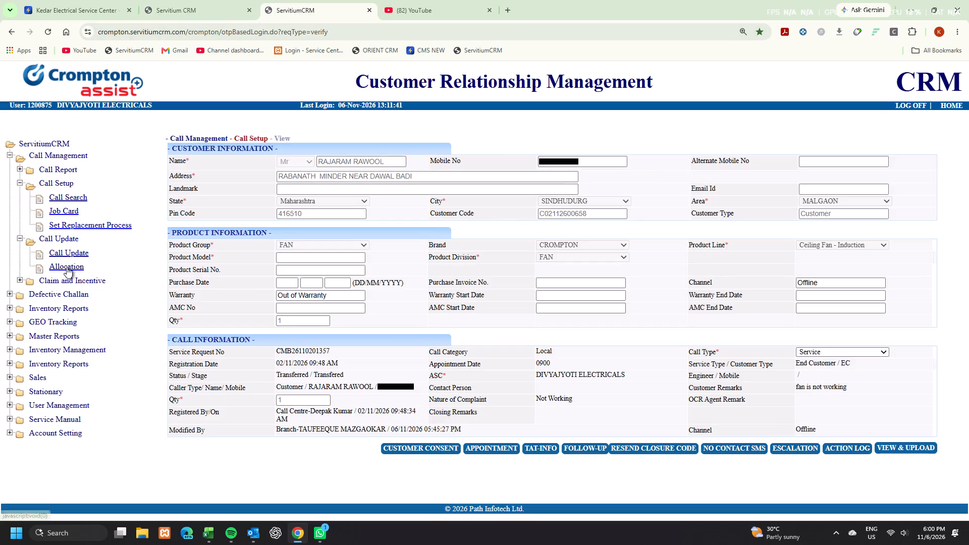
Search the technician allocation page for un-allocated calls of DIVYAJYOTI ELECTRICALS and show all records.
{"action": "left_click", "coordinate": [803, 226]}
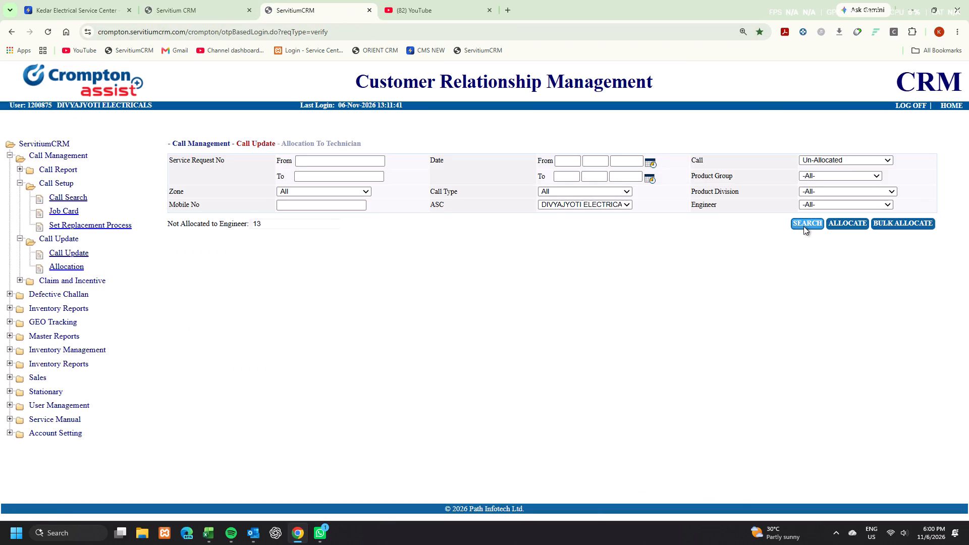
{"action": "left_click", "coordinate": [906, 240]}
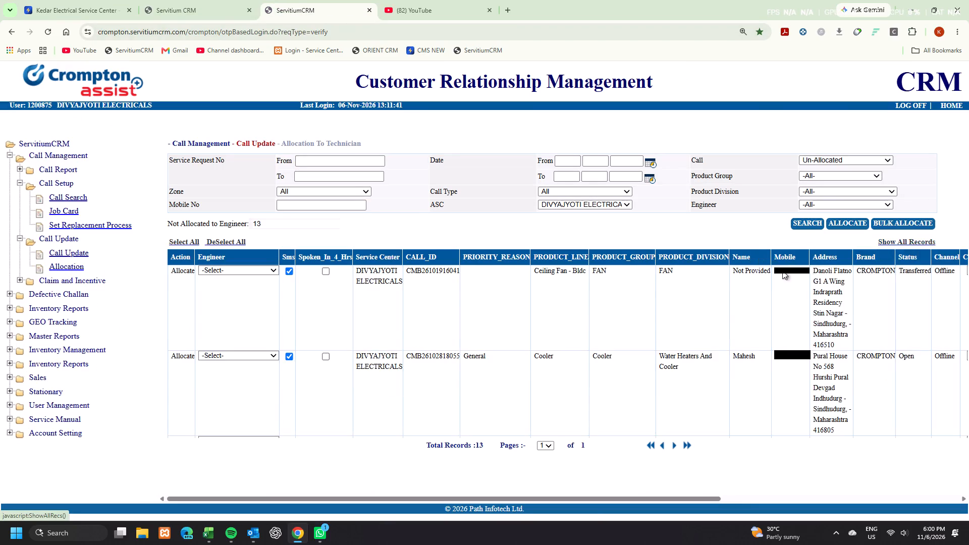
{"action": "scroll", "coordinate": [720, 318], "scroll_direction": "down", "scroll_amount": 5}
{"action": "scroll", "coordinate": [675, 360], "scroll_direction": "down", "scroll_amount": 6}
{"action": "scroll", "coordinate": [674, 360], "scroll_direction": "up", "scroll_amount": 1}
{"action": "scroll", "coordinate": [674, 360], "scroll_direction": "down", "scroll_amount": 7}
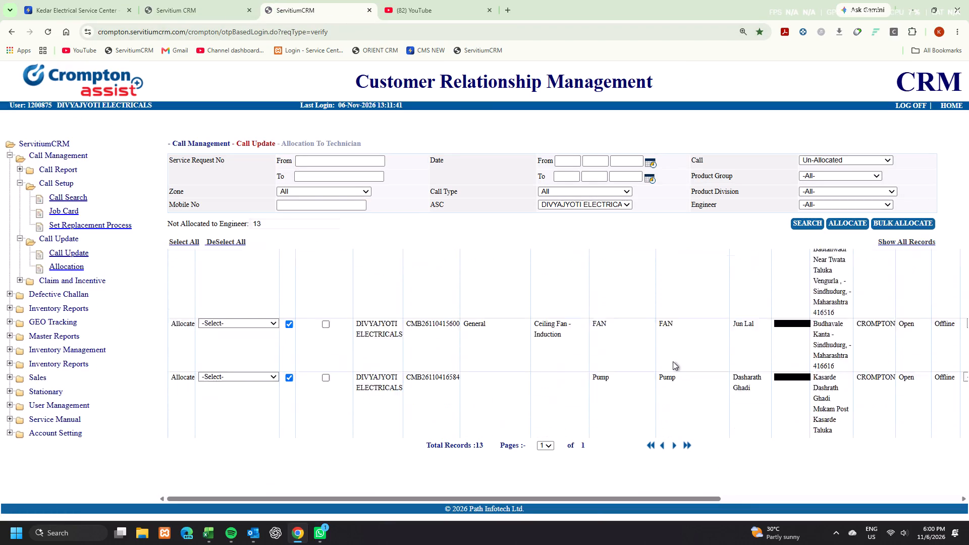
{"action": "scroll", "coordinate": [673, 362], "scroll_direction": "down", "scroll_amount": 2}
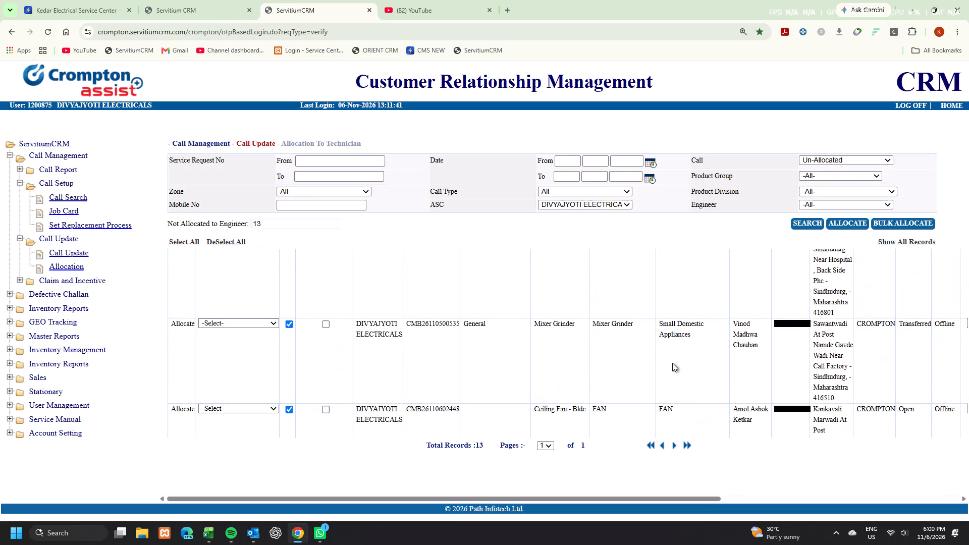
{"action": "scroll", "coordinate": [672, 363], "scroll_direction": "down", "scroll_amount": 1}
{"action": "scroll", "coordinate": [672, 363], "scroll_direction": "up", "scroll_amount": 1}
{"action": "scroll", "coordinate": [672, 363], "scroll_direction": "down", "scroll_amount": 1}
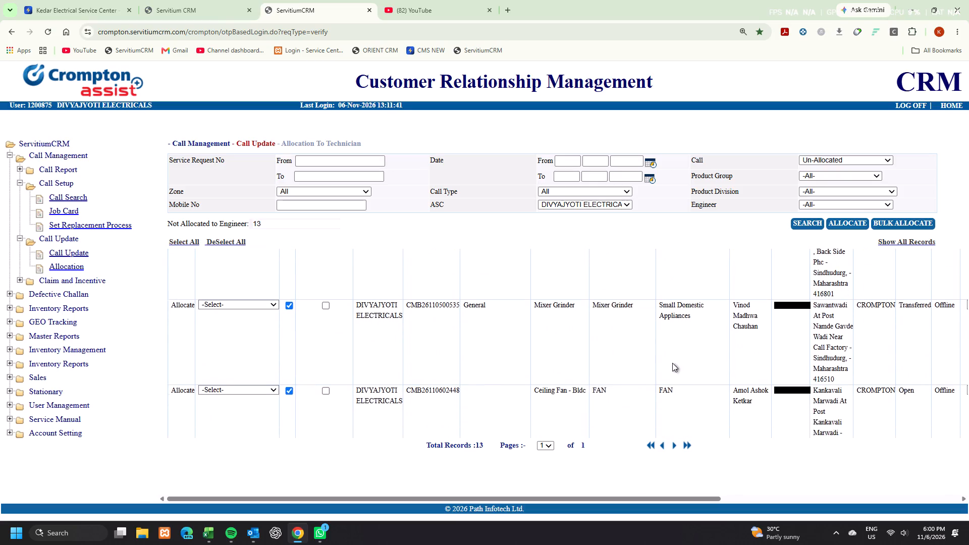
{"action": "scroll", "coordinate": [672, 363], "scroll_direction": "down", "scroll_amount": 3}
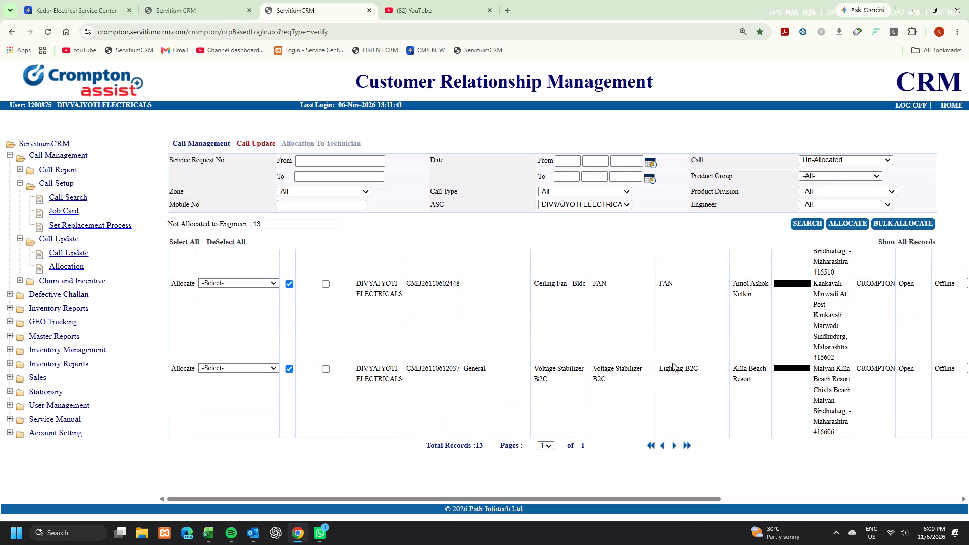
{"action": "scroll", "coordinate": [672, 363], "scroll_direction": "down", "scroll_amount": 4}
{"action": "left_click", "coordinate": [545, 442]}
{"action": "left_click", "coordinate": [814, 333]}
{"action": "scroll", "coordinate": [612, 368], "scroll_direction": "up", "scroll_amount": 3}
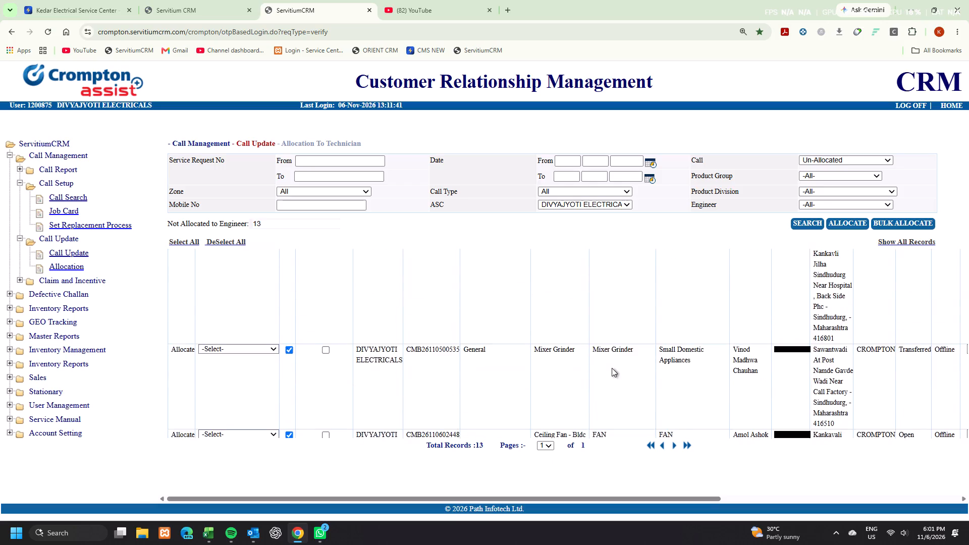
{"action": "scroll", "coordinate": [612, 368], "scroll_direction": "up", "scroll_amount": 3}
{"action": "scroll", "coordinate": [612, 368], "scroll_direction": "down", "scroll_amount": 1}
{"action": "scroll", "coordinate": [612, 368], "scroll_direction": "up", "scroll_amount": 6}
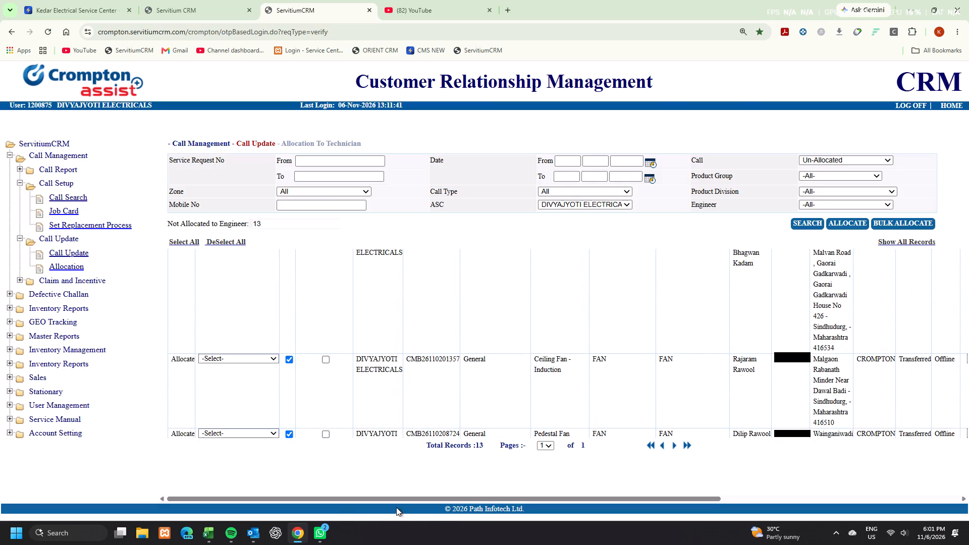
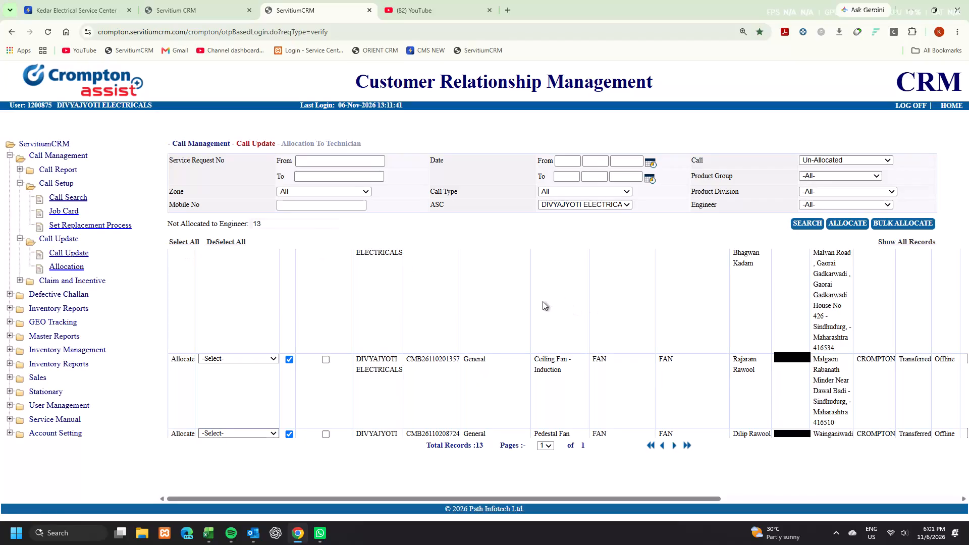
Look through the un-allocated service calls in the Allocation To Technician list, examining their request numbers, products and statuses.
{"action": "scroll", "coordinate": [543, 301], "scroll_direction": "down", "scroll_amount": 10}
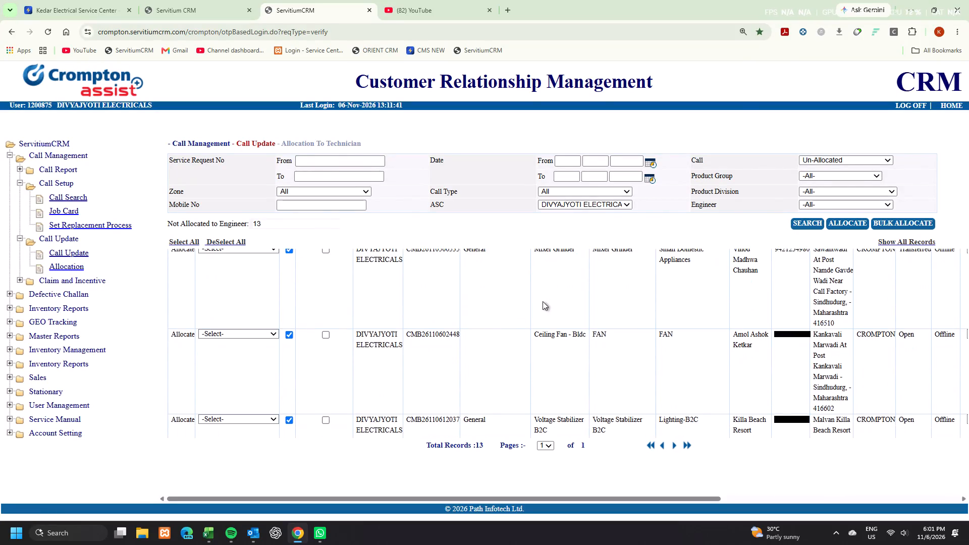
{"action": "scroll", "coordinate": [543, 301], "scroll_direction": "down", "scroll_amount": 6}
{"action": "scroll", "coordinate": [542, 335], "scroll_direction": "up", "scroll_amount": 6}
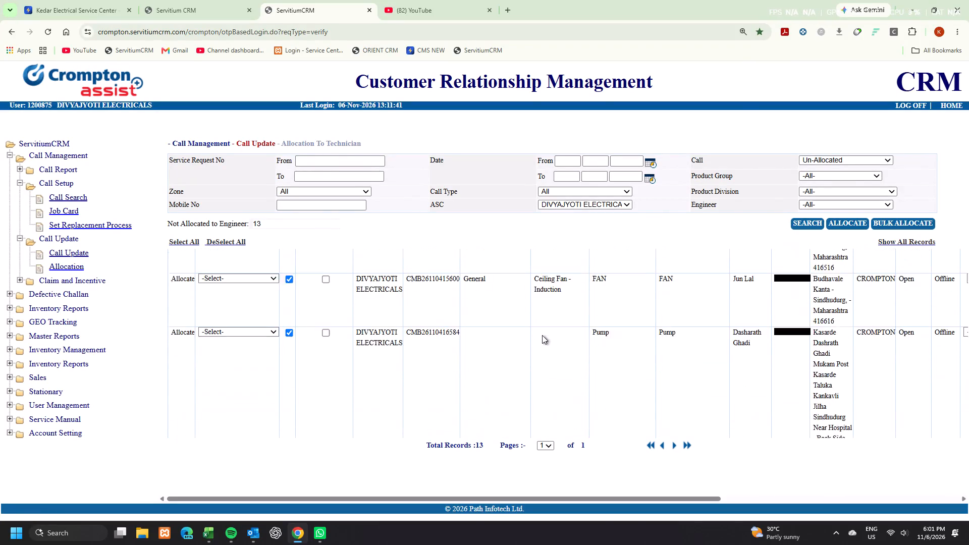
{"action": "scroll", "coordinate": [542, 335], "scroll_direction": "up", "scroll_amount": 9}
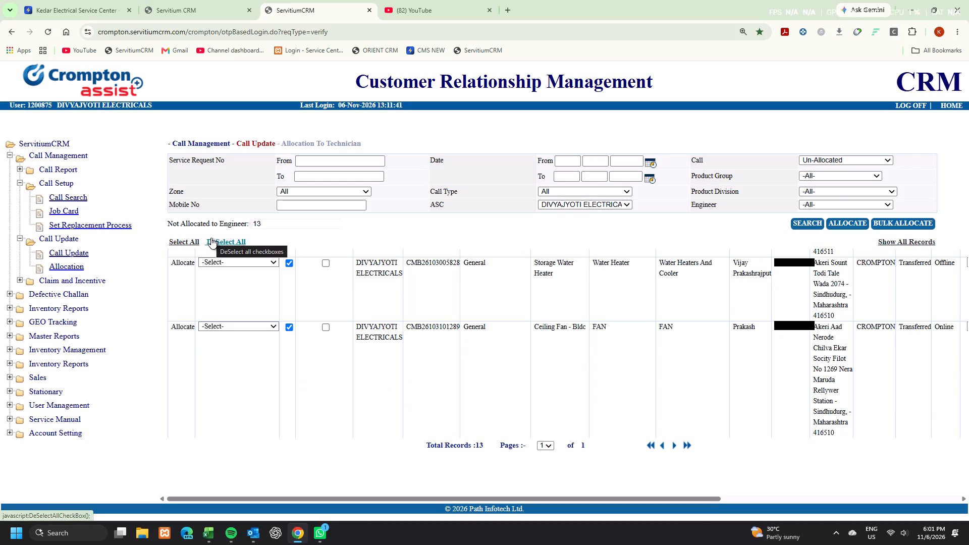
{"action": "left_click", "coordinate": [252, 324]}
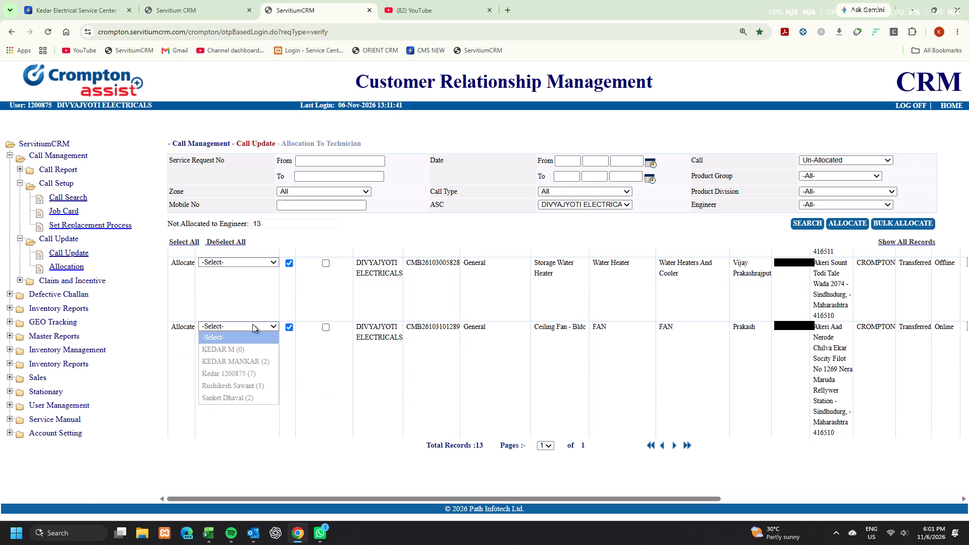
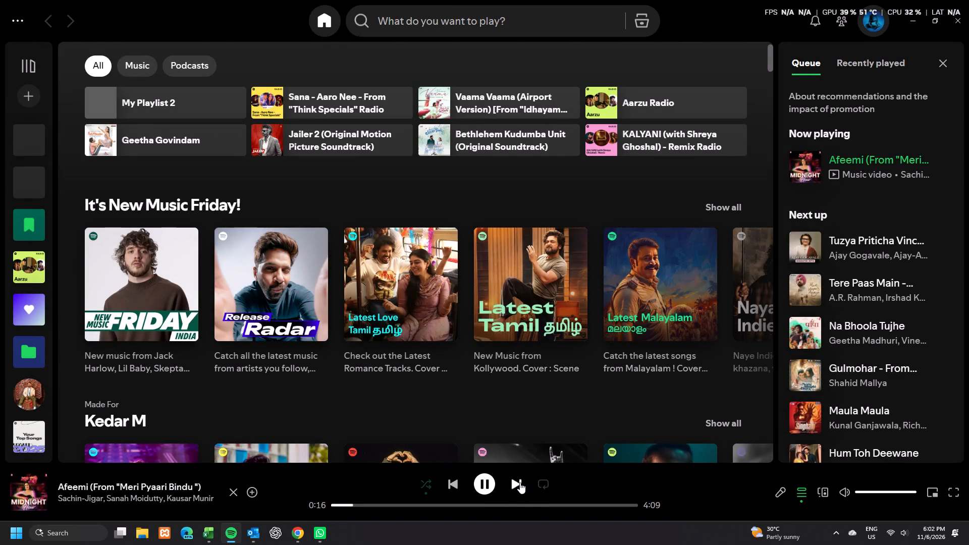
Skip ahead two songs in Spotify and return to the Crompton CRM.
{"action": "left_click", "coordinate": [520, 482]}
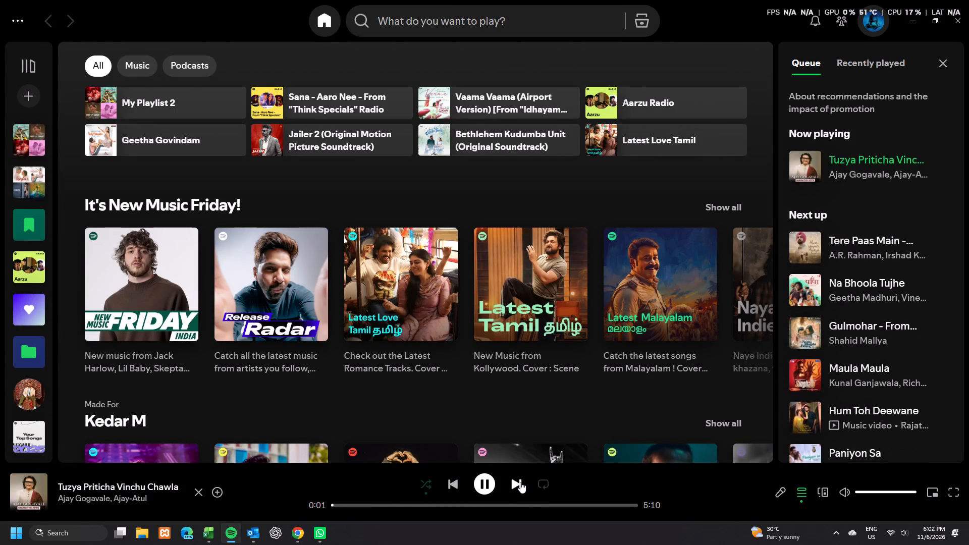
{"action": "left_click", "coordinate": [520, 482]}
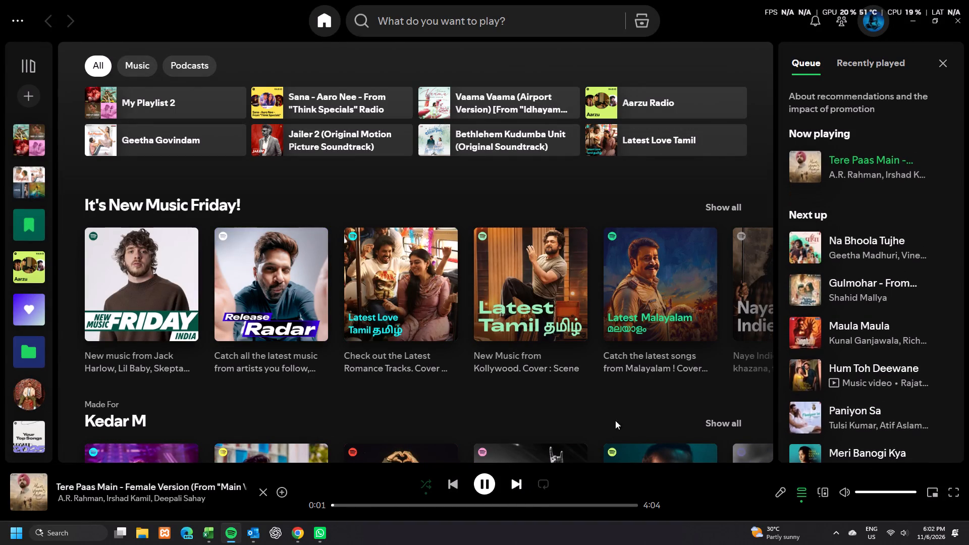
{"action": "left_click", "coordinate": [911, 28]}
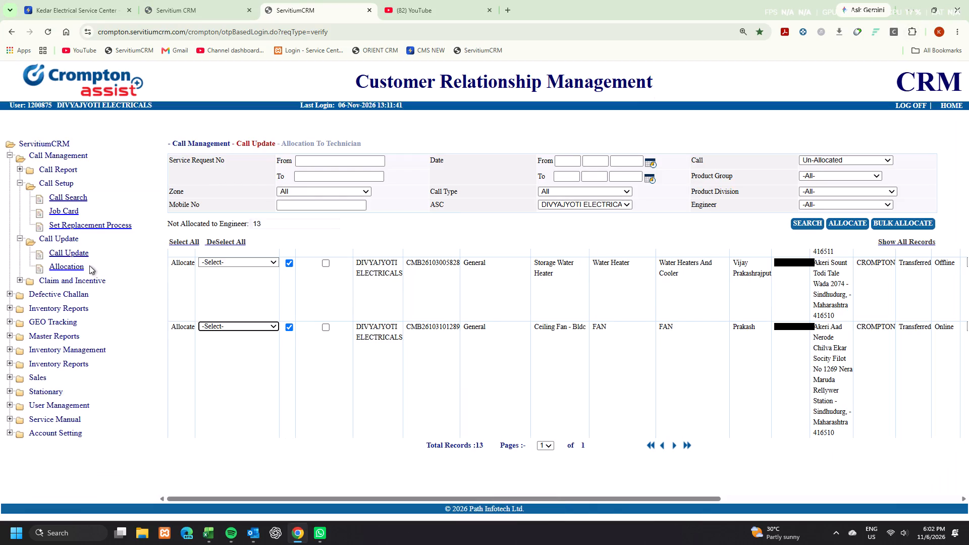
Open the Call Update page and search its service calls with the default registration date range.
{"action": "left_click", "coordinate": [76, 258]}
{"action": "left_click", "coordinate": [73, 255]}
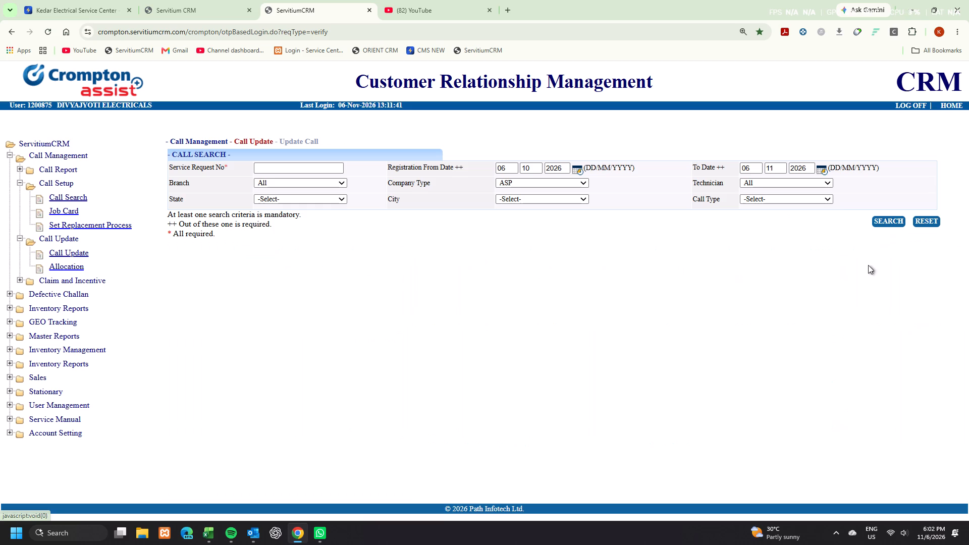
{"action": "left_click", "coordinate": [894, 225]}
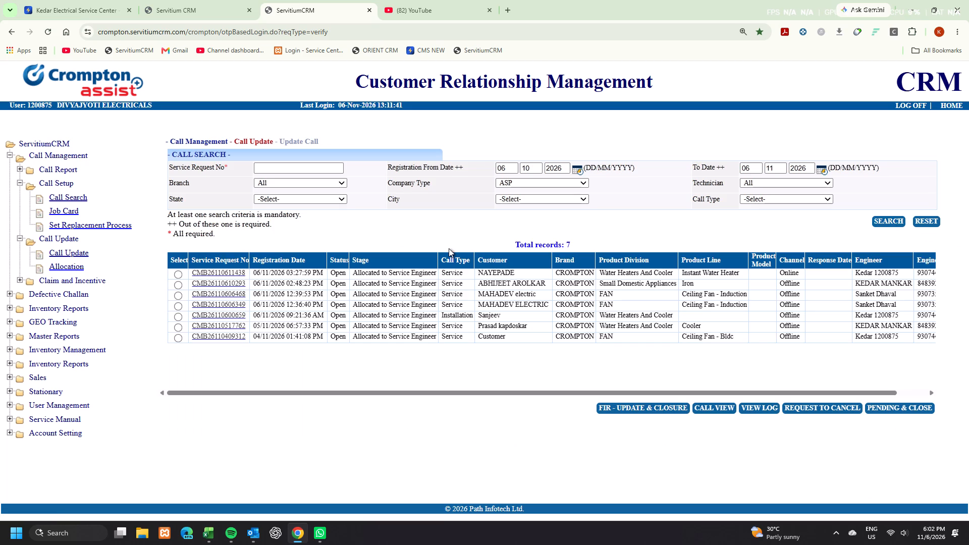
Reopen Allocation To Technician, search the Un-Allocated calls and show all records.
{"action": "left_click", "coordinate": [73, 263]}
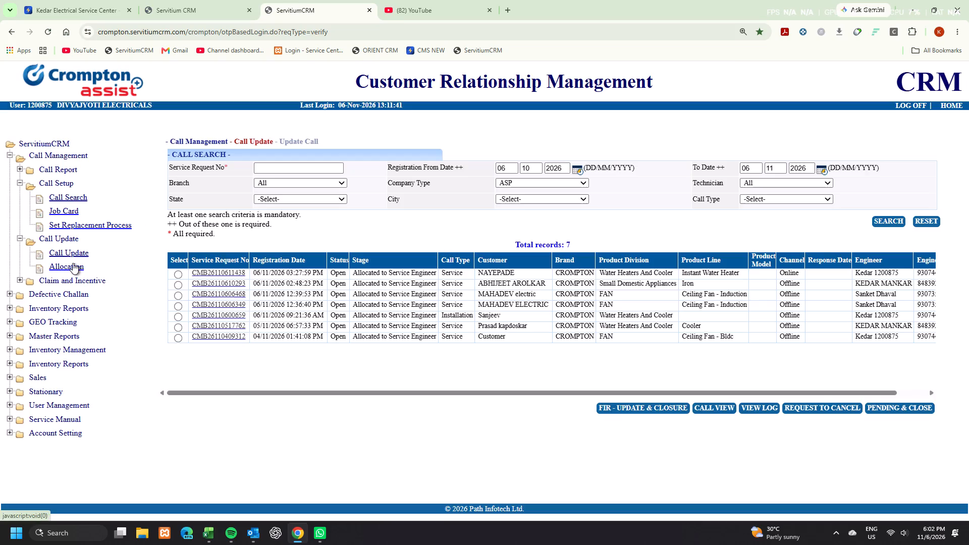
{"action": "left_click", "coordinate": [797, 224]}
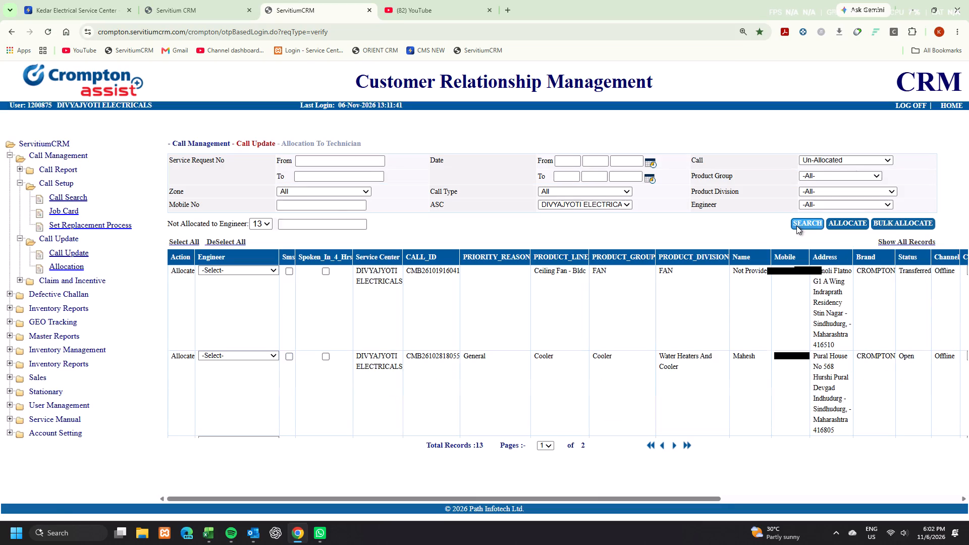
{"action": "left_click", "coordinate": [891, 245]}
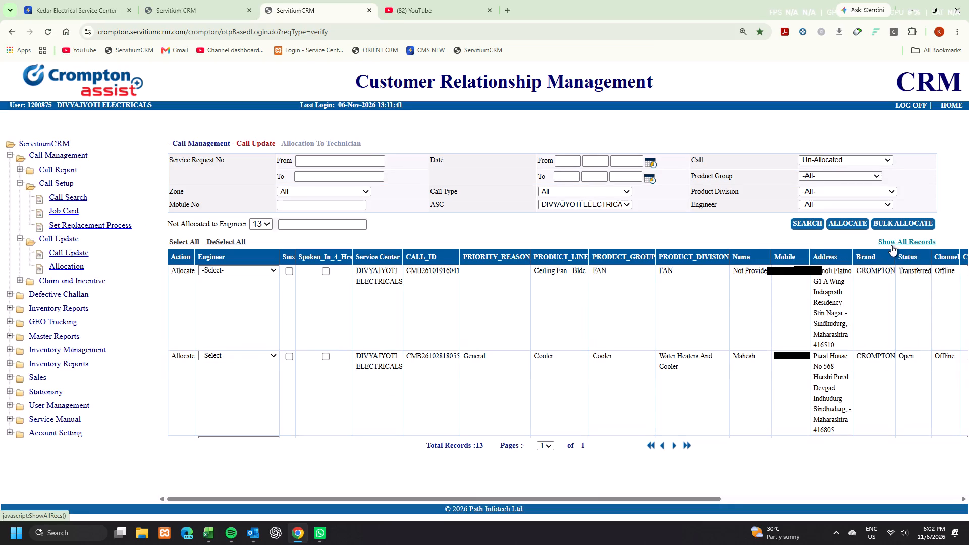
Switch to the Kedar Electricals service portal and open the Complaints & Route Generate CRM list.
{"action": "left_click", "coordinate": [434, 1]}
{"action": "left_click", "coordinate": [69, 4]}
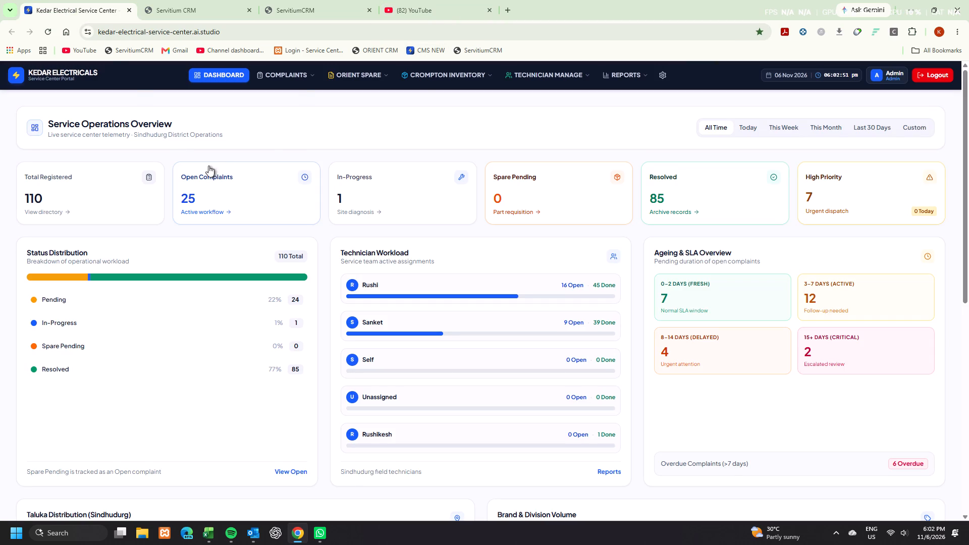
{"action": "left_click", "coordinate": [370, 72]}
{"action": "left_click", "coordinate": [374, 163]}
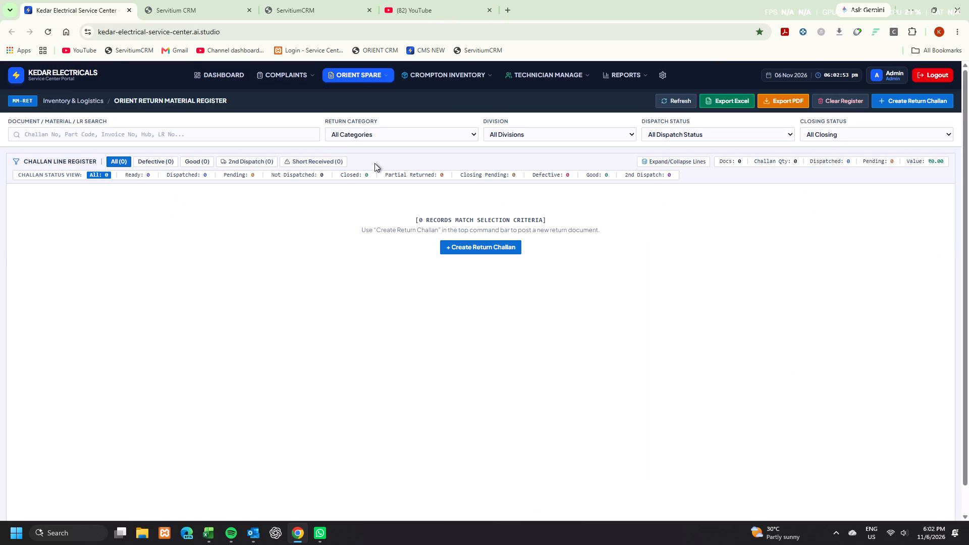
{"action": "left_click", "coordinate": [269, 78]}
{"action": "left_click", "coordinate": [275, 130]}
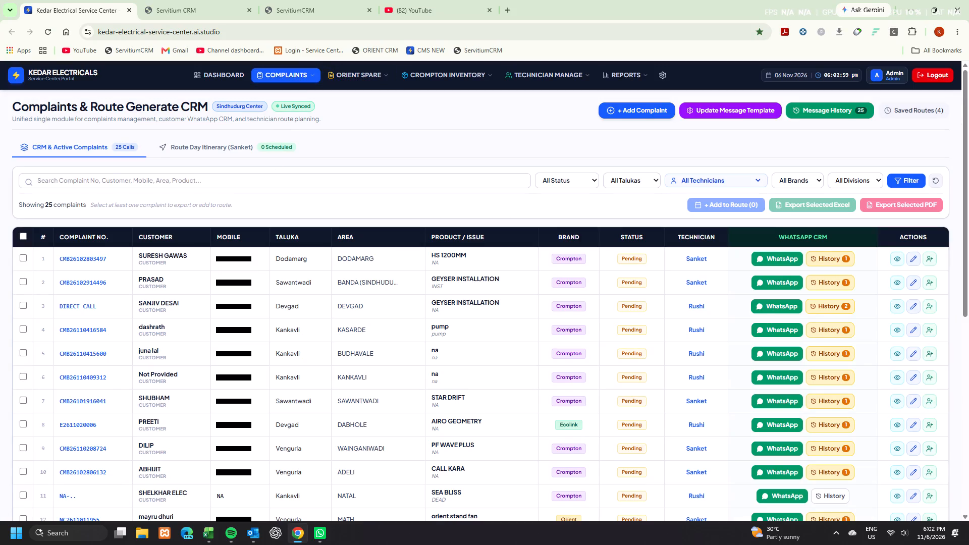
{"action": "left_click", "coordinate": [916, 289]}
{"action": "left_click", "coordinate": [365, 398]}
{"action": "left_click", "coordinate": [347, 441]}
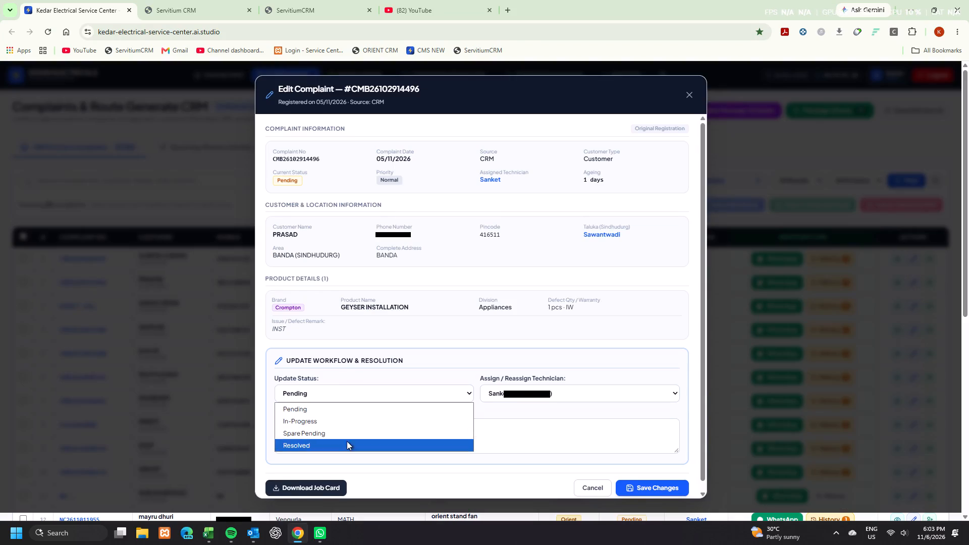
{"action": "scroll", "coordinate": [361, 414], "scroll_direction": "down", "scroll_amount": 3}
{"action": "left_click", "coordinate": [343, 430]}
{"action": "key", "text": "o"}
{"action": "key", "text": "k"}
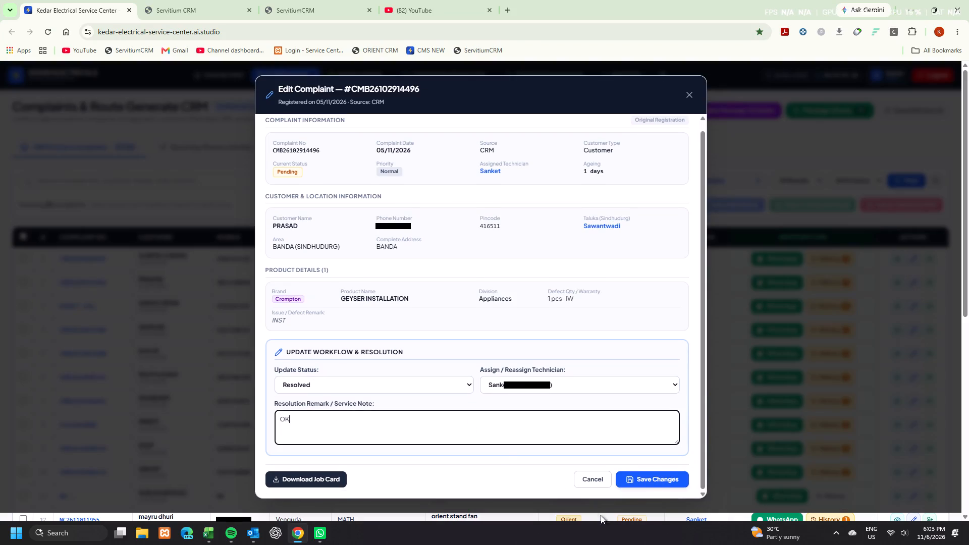
{"action": "left_click", "coordinate": [657, 477]}
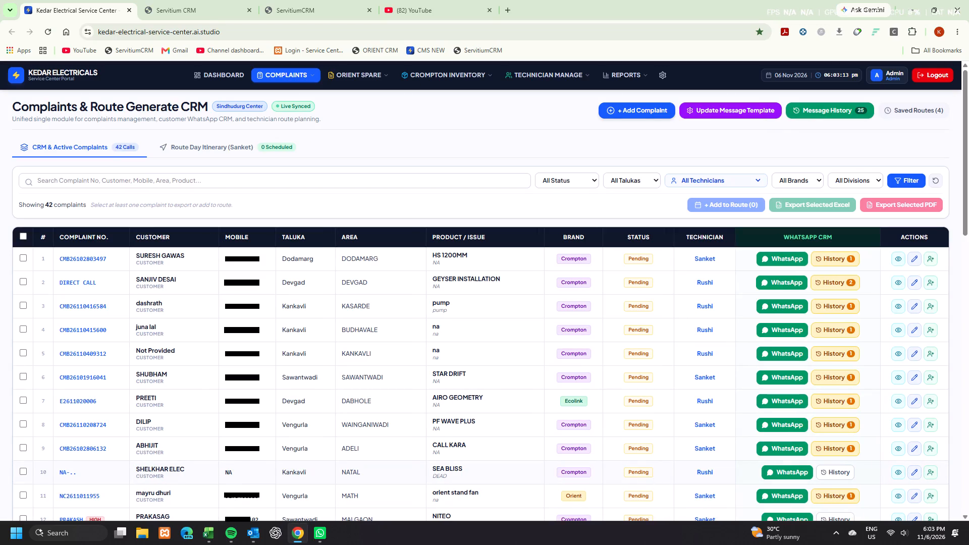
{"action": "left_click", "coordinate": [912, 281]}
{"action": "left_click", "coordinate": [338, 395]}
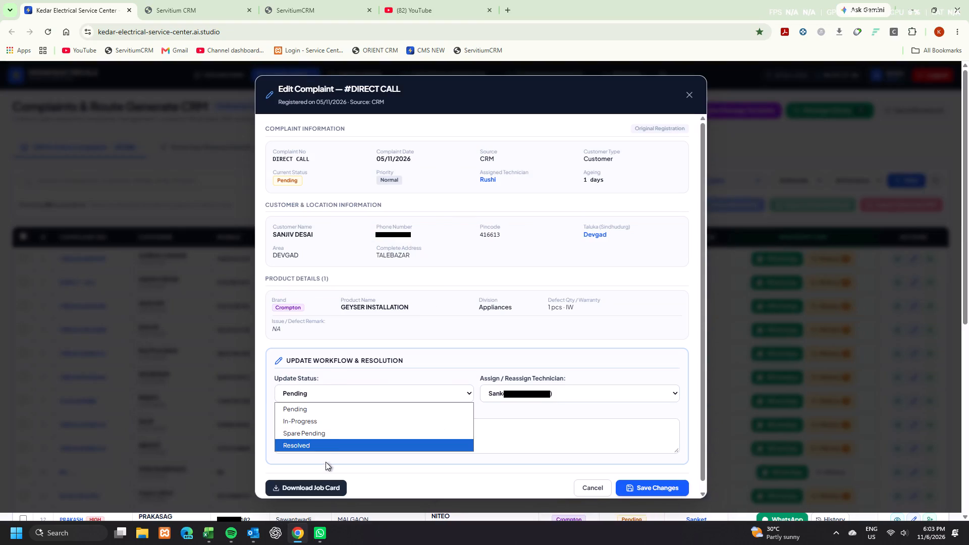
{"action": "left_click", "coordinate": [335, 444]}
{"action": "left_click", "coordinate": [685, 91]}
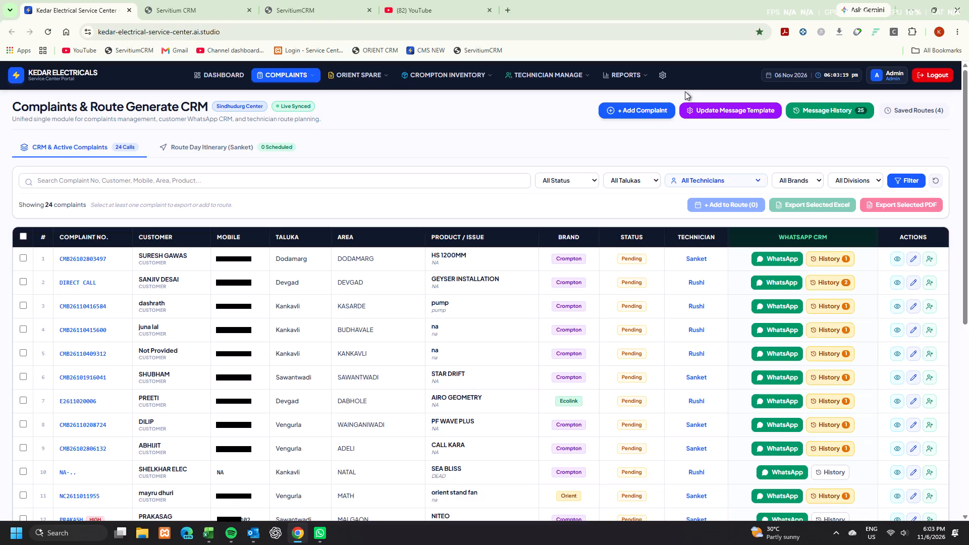
Mark the DIRECT CALL geyser installation complaint in Devgad as Resolved with the remark "OK" and save it.
{"action": "left_click", "coordinate": [911, 280]}
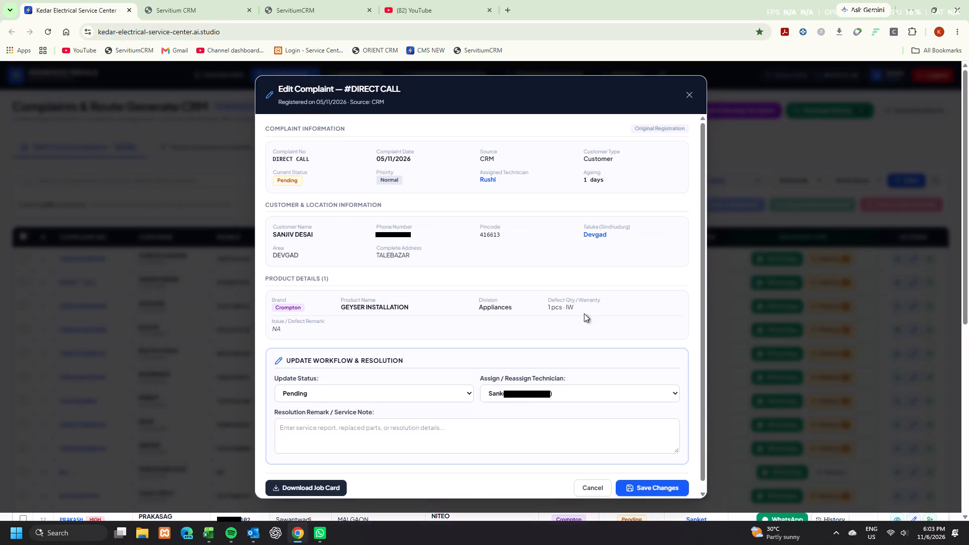
{"action": "left_click", "coordinate": [339, 397]}
{"action": "left_click", "coordinate": [322, 445]}
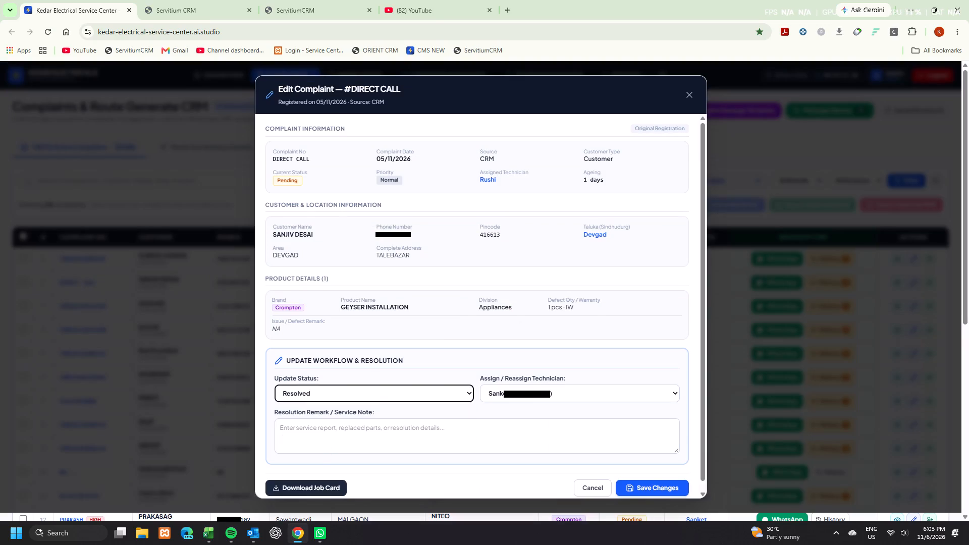
{"action": "left_click", "coordinate": [322, 445]}
{"action": "key", "text": "o"}
{"action": "key", "text": "k"}
{"action": "left_click", "coordinate": [671, 479]}
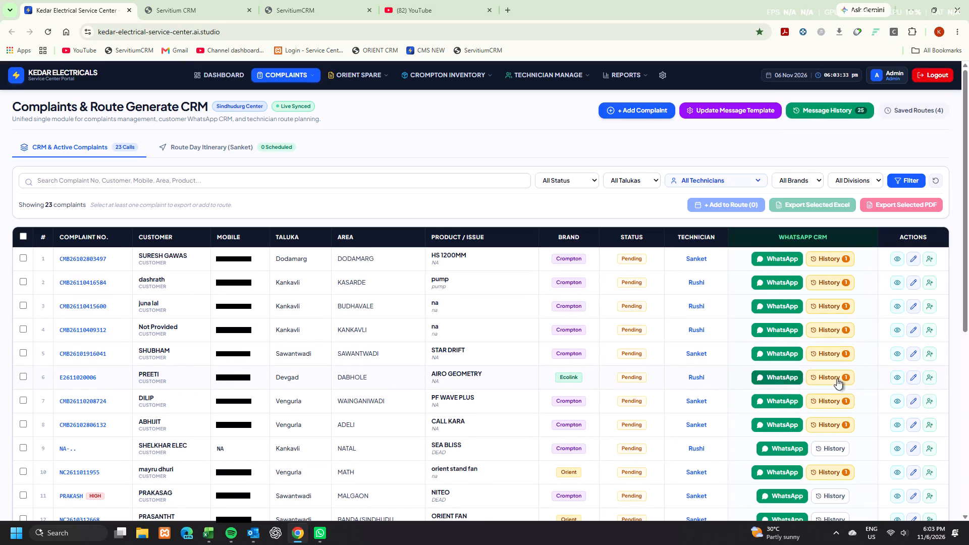
{"action": "left_click", "coordinate": [911, 377]}
{"action": "left_click", "coordinate": [336, 395]}
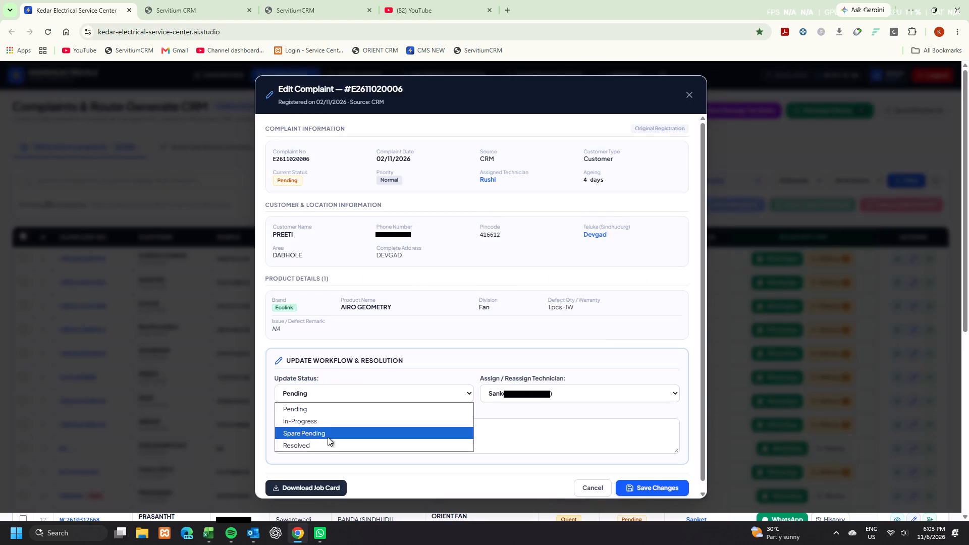
{"action": "double_click", "coordinate": [322, 449]}
{"action": "left_click", "coordinate": [327, 432]}
{"action": "type", "text": "OK"}
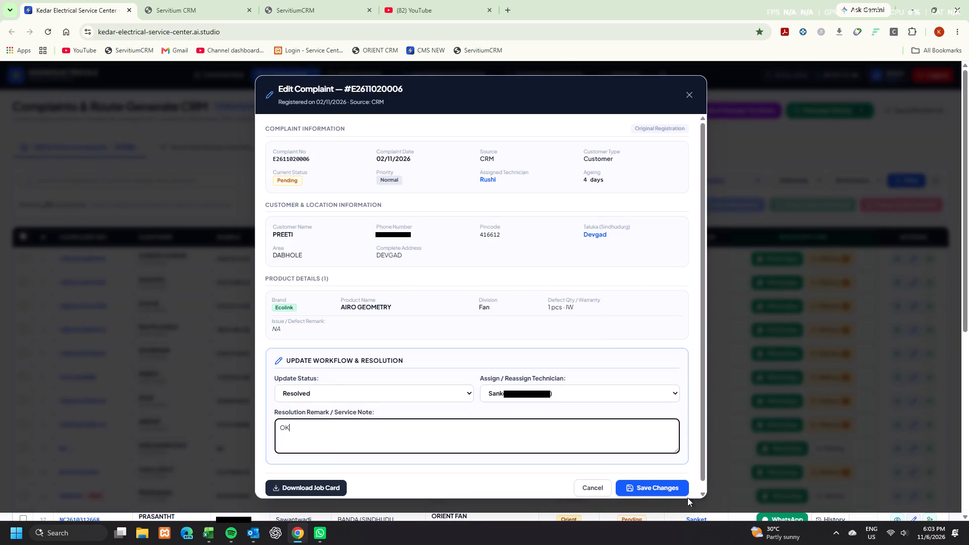
{"action": "left_click", "coordinate": [640, 478]}
{"action": "left_click", "coordinate": [639, 483]}
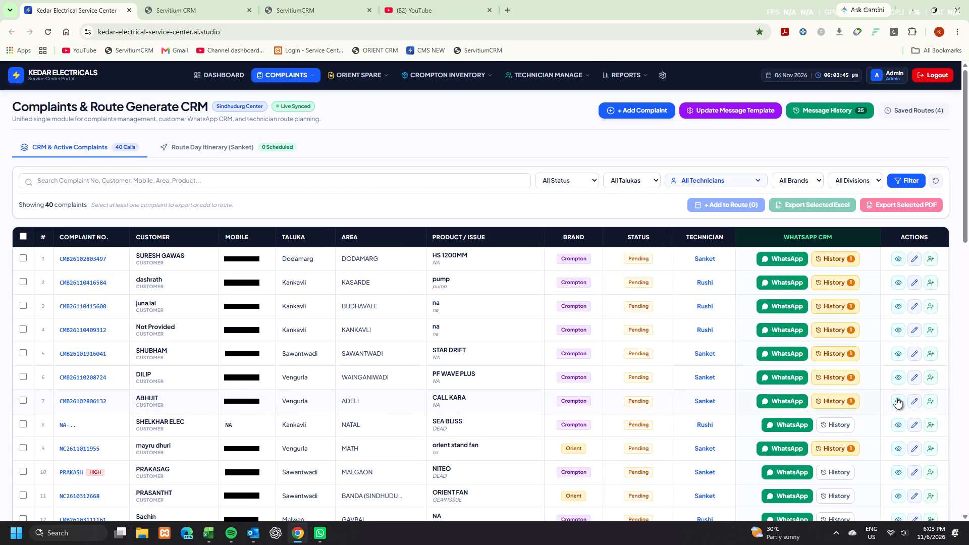
{"action": "left_click", "coordinate": [910, 398]}
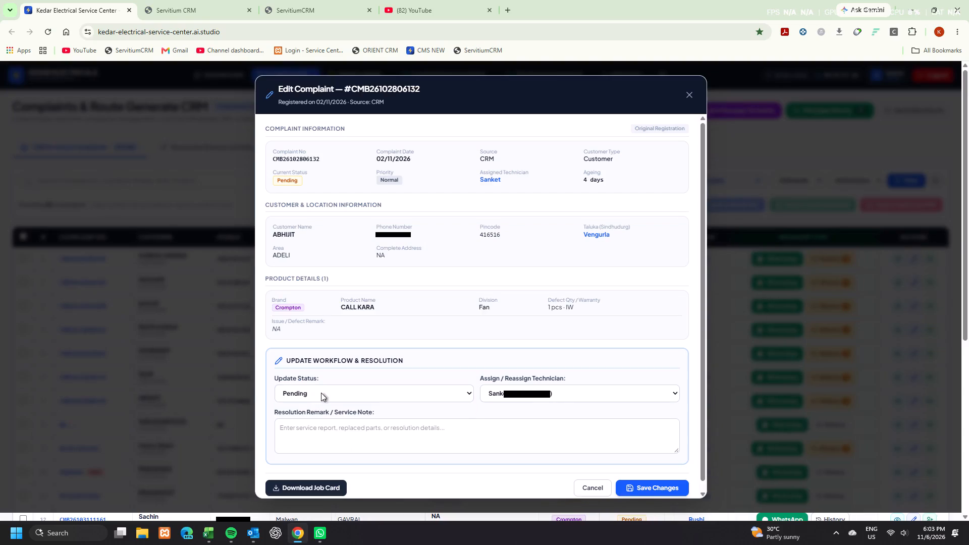
{"action": "left_click", "coordinate": [321, 393]}
{"action": "double_click", "coordinate": [319, 448]}
{"action": "left_click", "coordinate": [319, 448]}
{"action": "key", "text": "o"}
{"action": "key", "text": "k"}
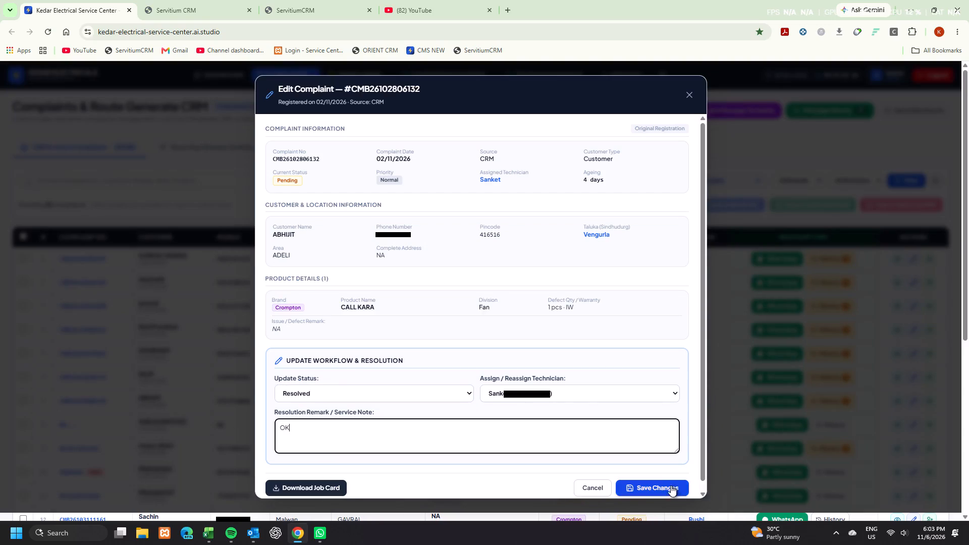
{"action": "left_click", "coordinate": [661, 488]}
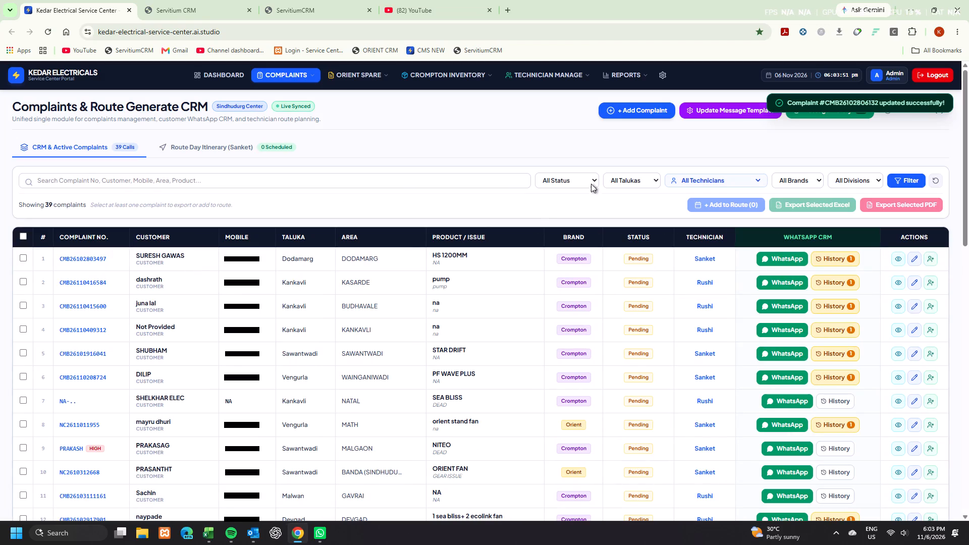
Filter the active complaints list to technician Sanket.
{"action": "left_click", "coordinate": [596, 182]}
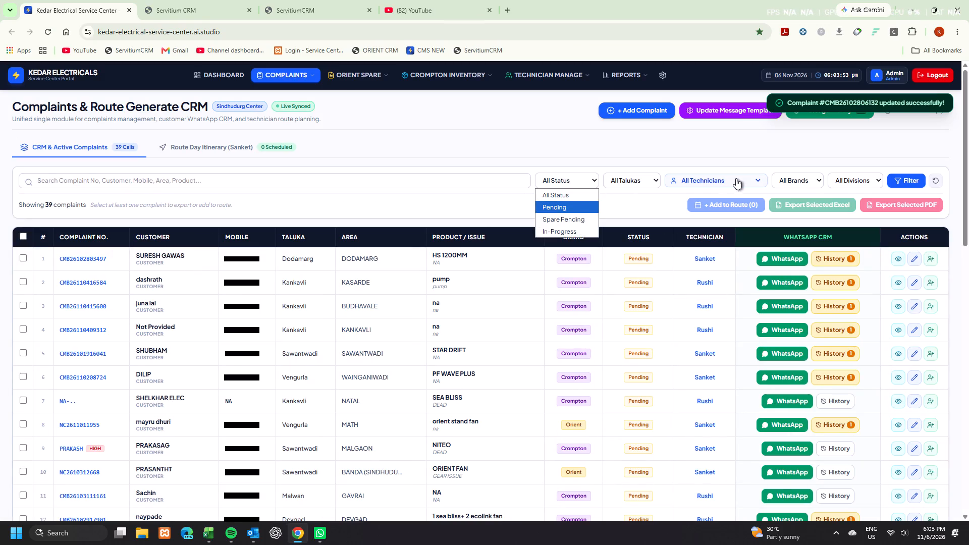
{"action": "left_click", "coordinate": [736, 178]}
{"action": "left_click", "coordinate": [732, 203]}
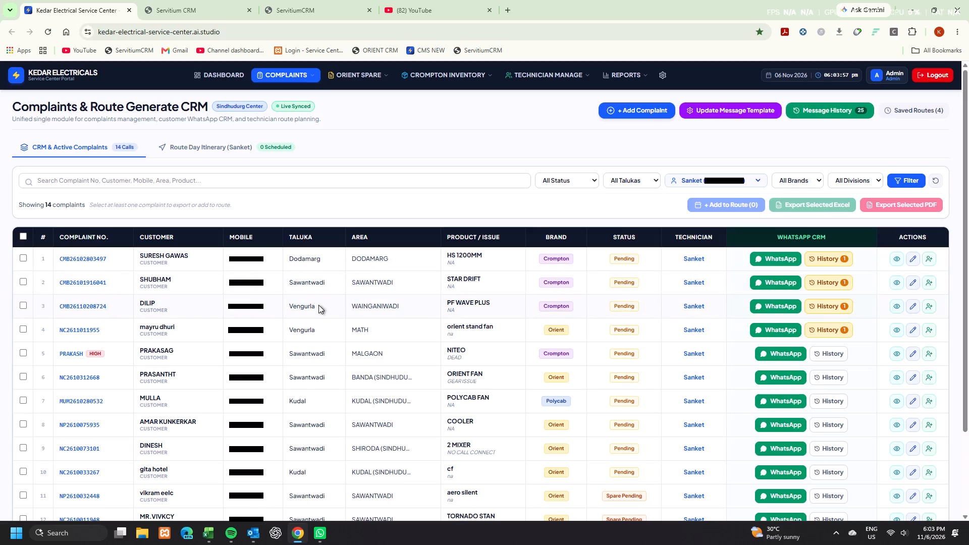
{"action": "left_click", "coordinate": [911, 328]}
{"action": "left_click", "coordinate": [389, 400]}
{"action": "left_click", "coordinate": [325, 443]}
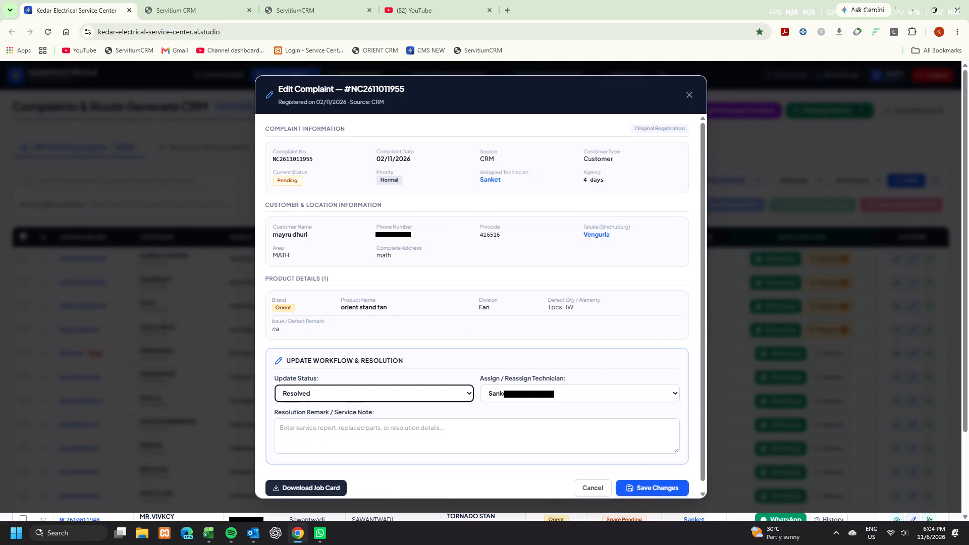
{"action": "left_click", "coordinate": [325, 443]}
{"action": "key", "text": "o"}
{"action": "key", "text": "k"}
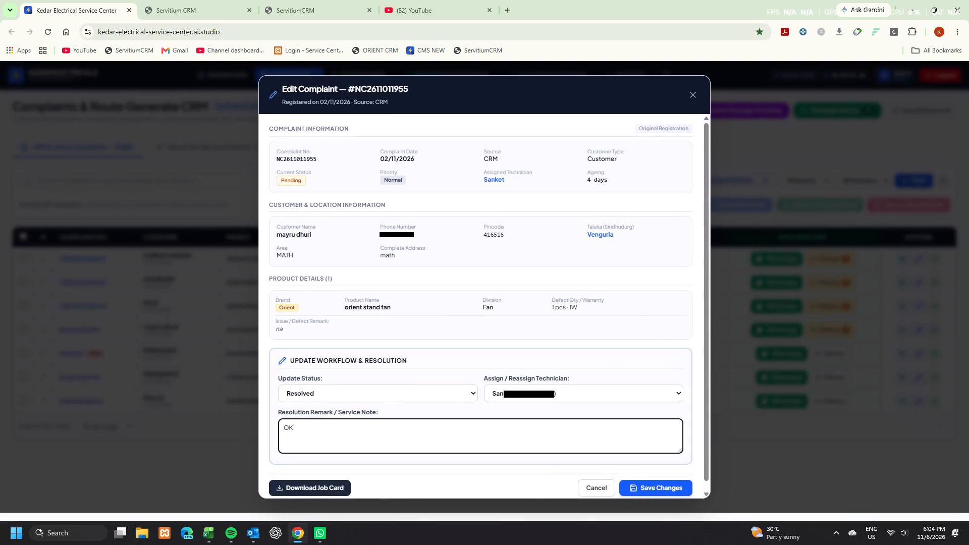
{"action": "left_click", "coordinate": [674, 487]}
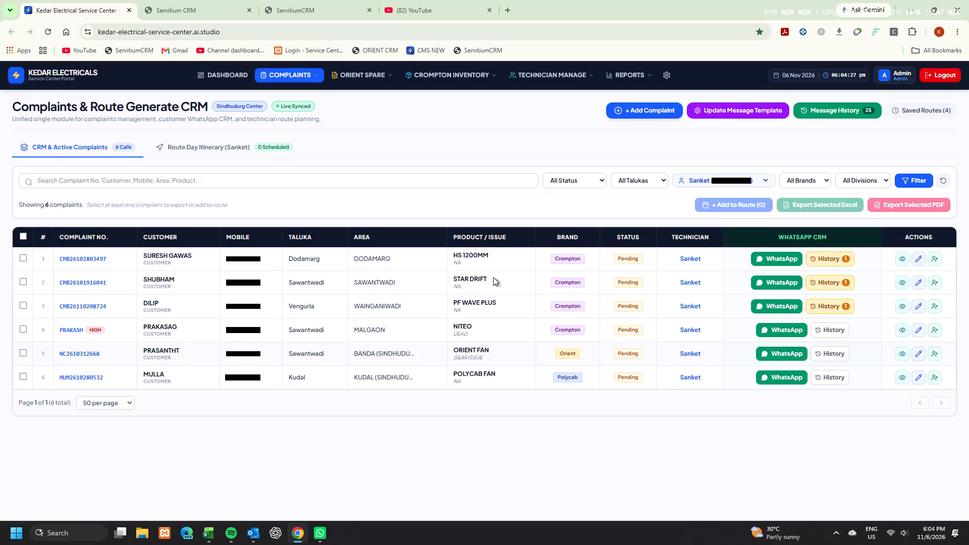
Filter the active complaints to technician Rushikesh and look through the listed calls and their statuses.
{"action": "left_click", "coordinate": [710, 183]}
{"action": "left_click", "coordinate": [726, 217]}
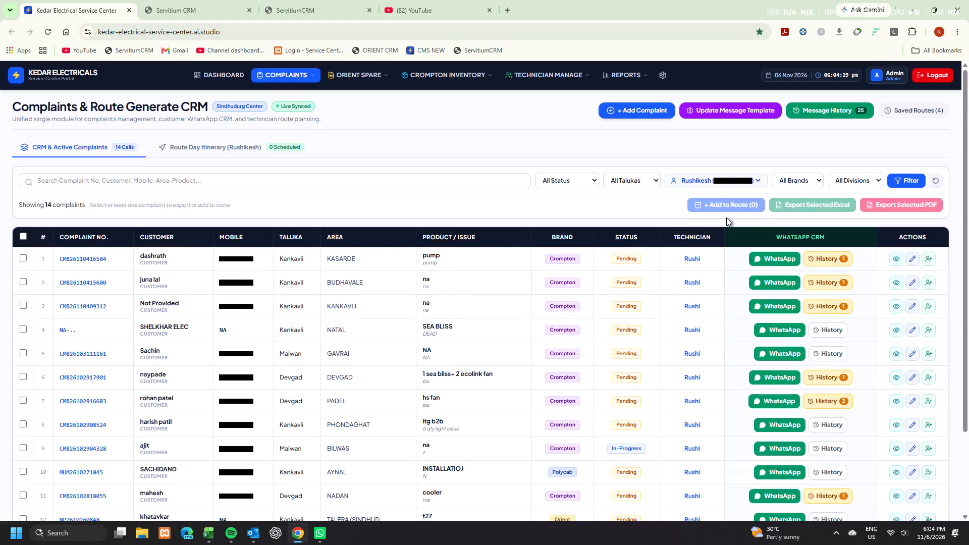
{"action": "scroll", "coordinate": [510, 385], "scroll_direction": "down", "scroll_amount": 5}
{"action": "scroll", "coordinate": [483, 422], "scroll_direction": "down", "scroll_amount": 5}
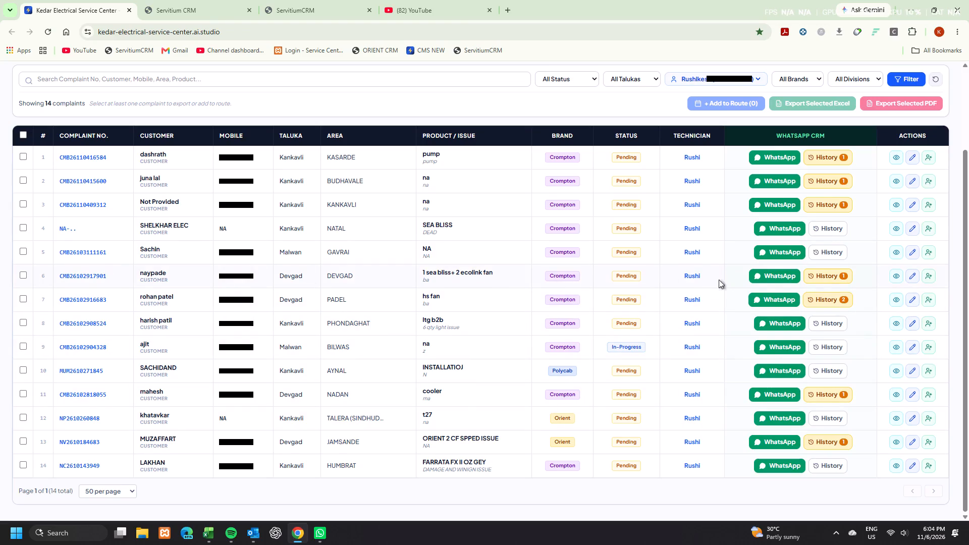
{"action": "left_click", "coordinate": [917, 278]}
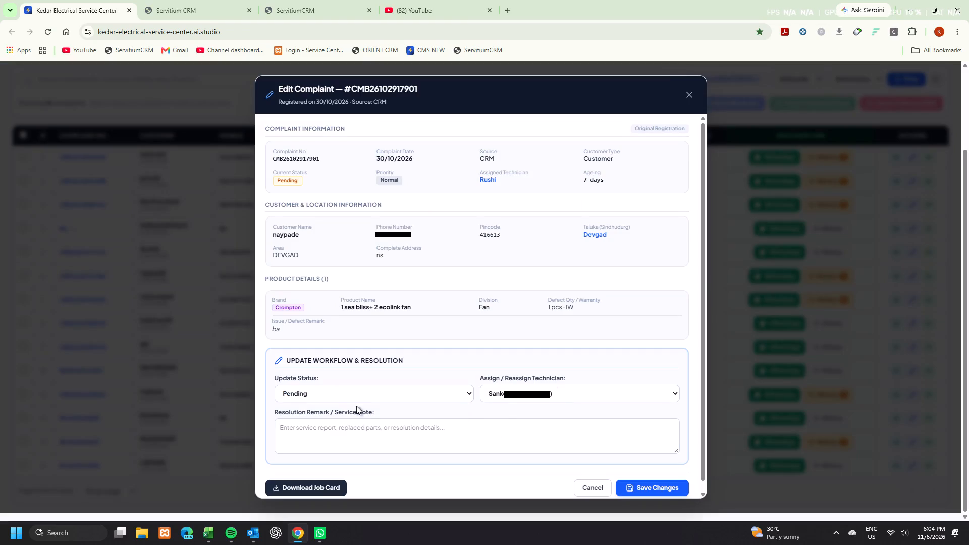
{"action": "left_click", "coordinate": [360, 391]}
{"action": "left_click", "coordinate": [312, 446]}
{"action": "scroll", "coordinate": [335, 417], "scroll_direction": "down", "scroll_amount": 1}
{"action": "scroll", "coordinate": [335, 417], "scroll_direction": "up", "scroll_amount": 1}
{"action": "scroll", "coordinate": [335, 417], "scroll_direction": "down", "scroll_amount": 1}
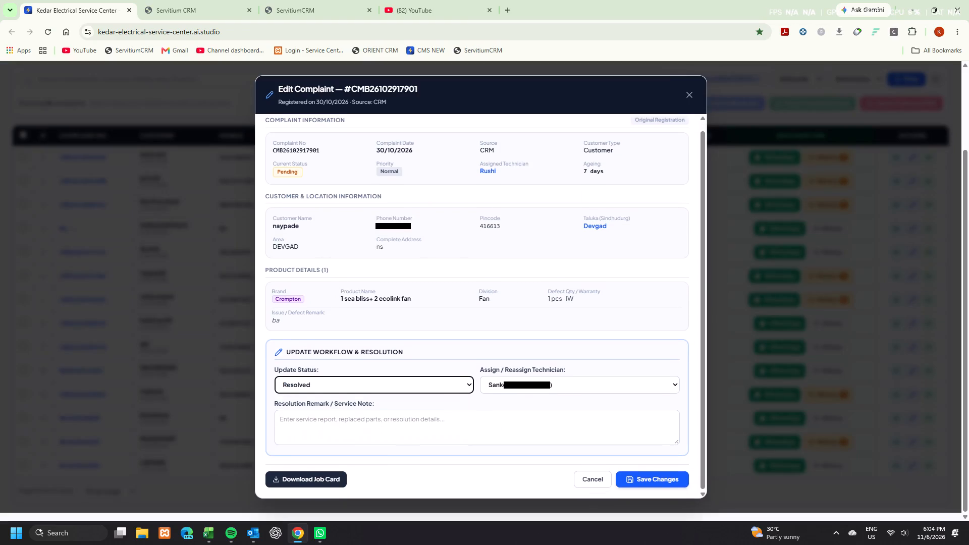
{"action": "left_click", "coordinate": [305, 441]}
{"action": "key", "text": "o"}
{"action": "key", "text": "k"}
{"action": "left_click", "coordinate": [643, 479]}
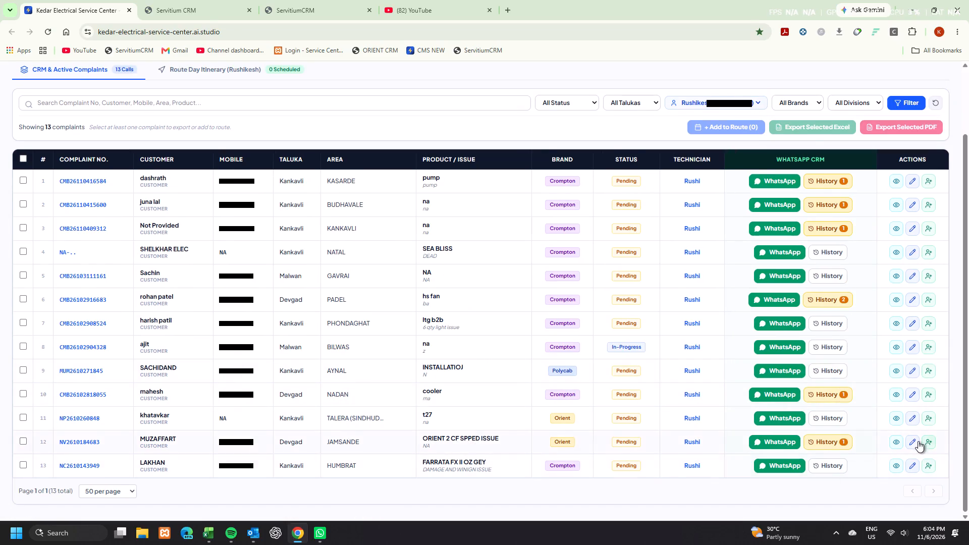